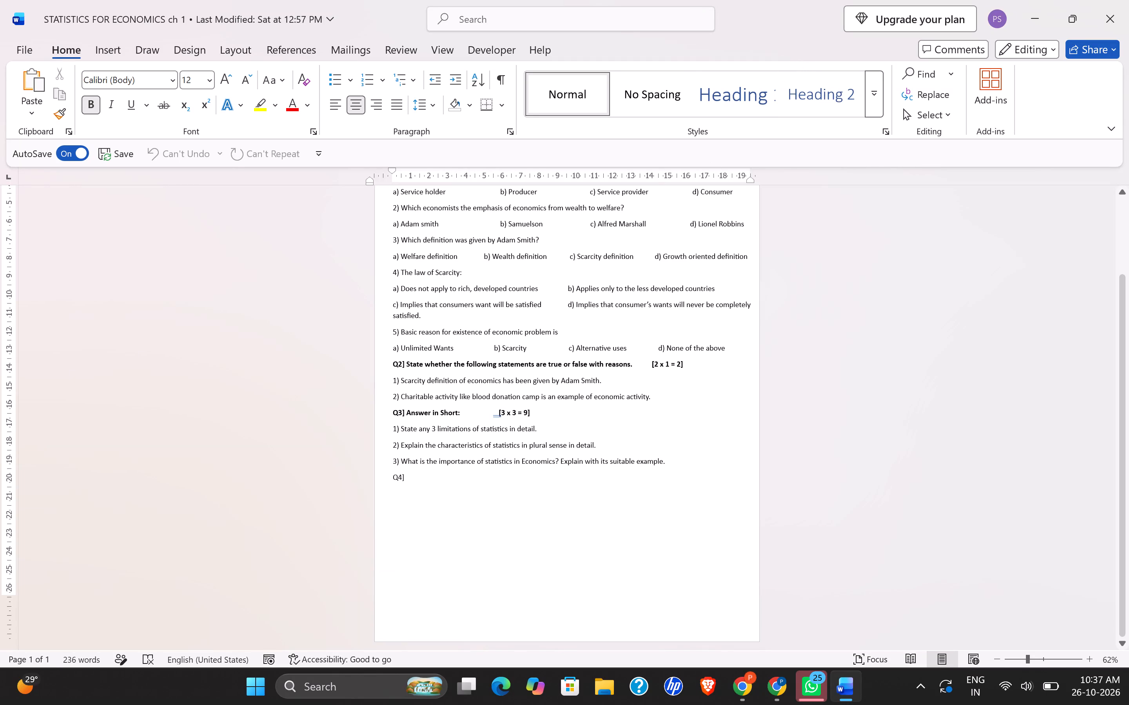
Place the text cursor at the end of the empty "Q4]" line below the third short-answer question.
click(479, 479)
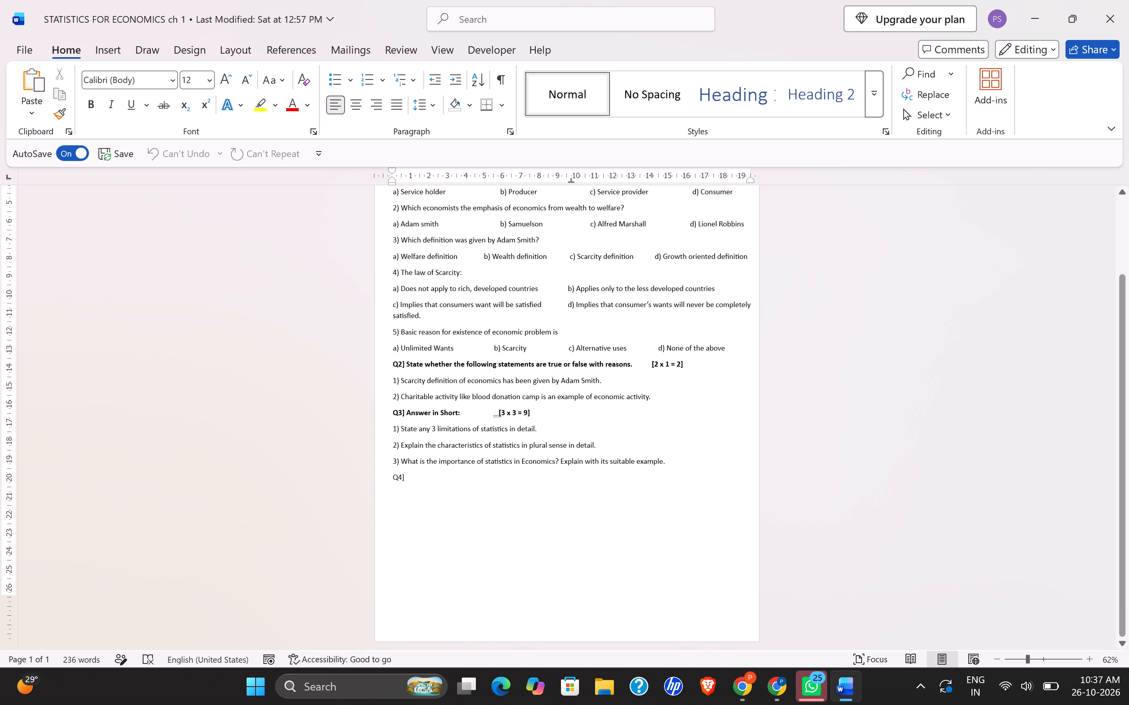
click(459, 479)
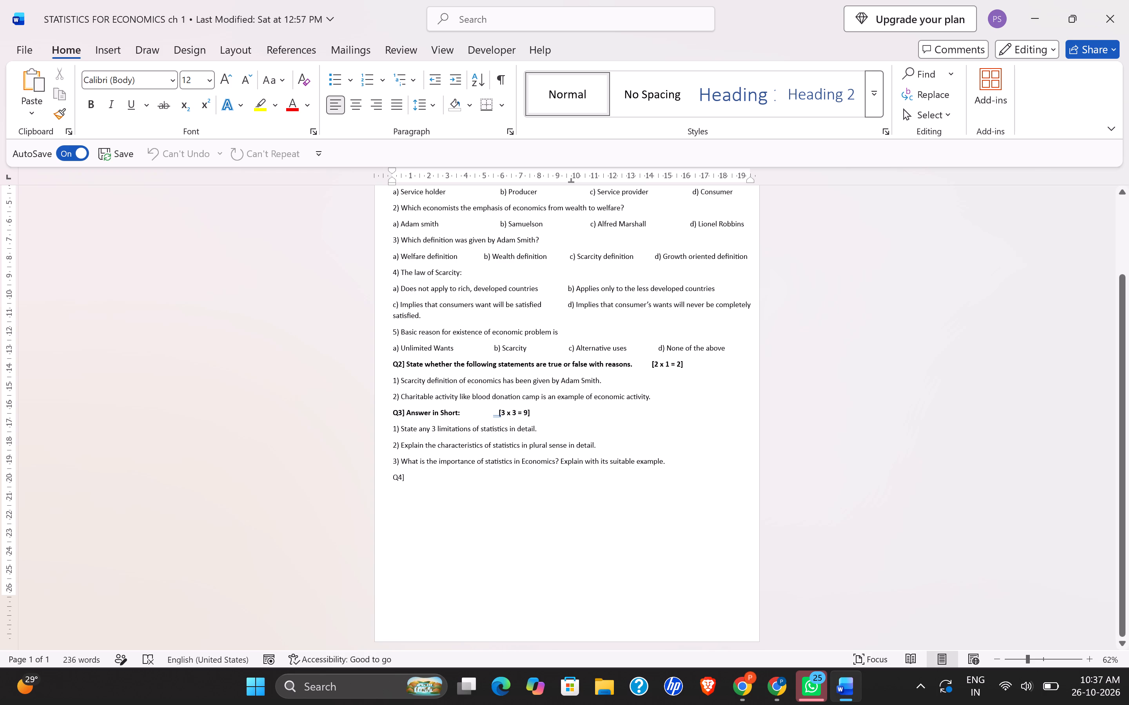
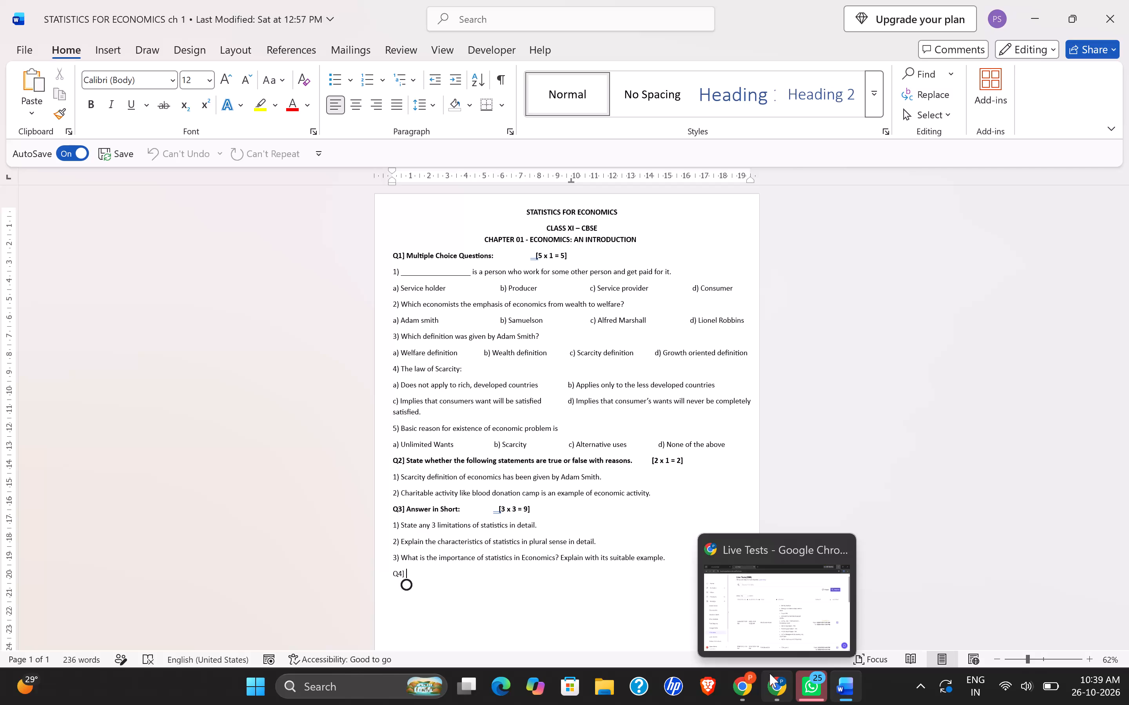
Write the Q4 question text on its line, starting with "Explain Various definitions of economics developed".
key(shift+e)
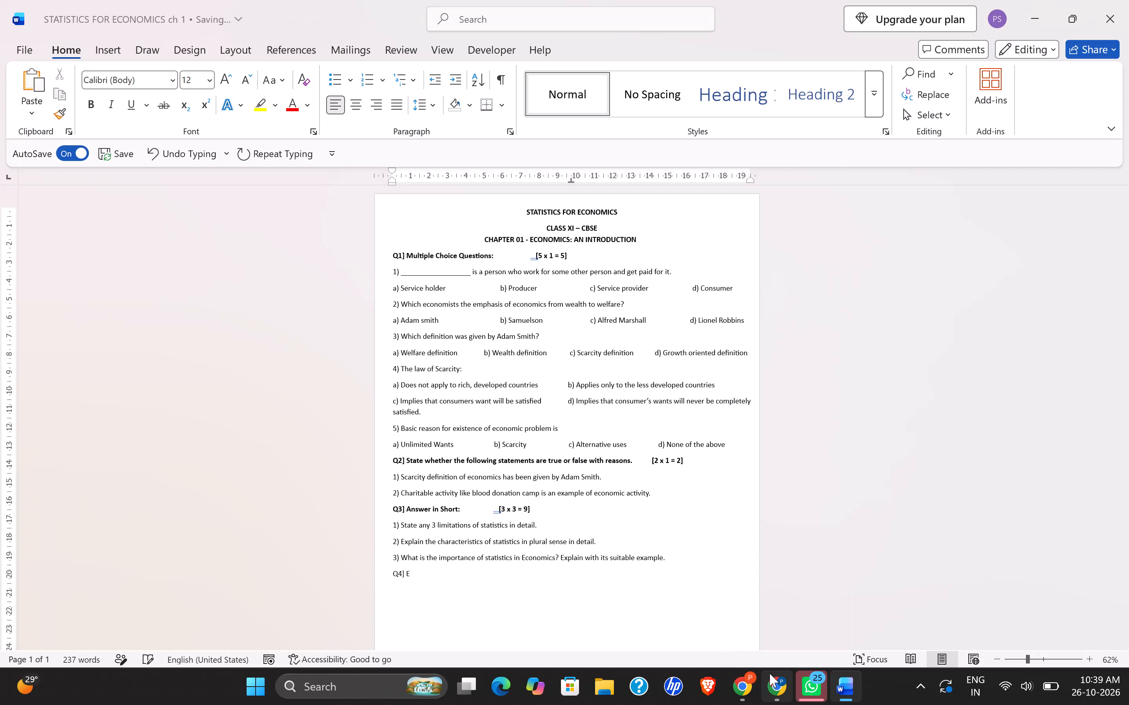
text(xplain)
key(space)
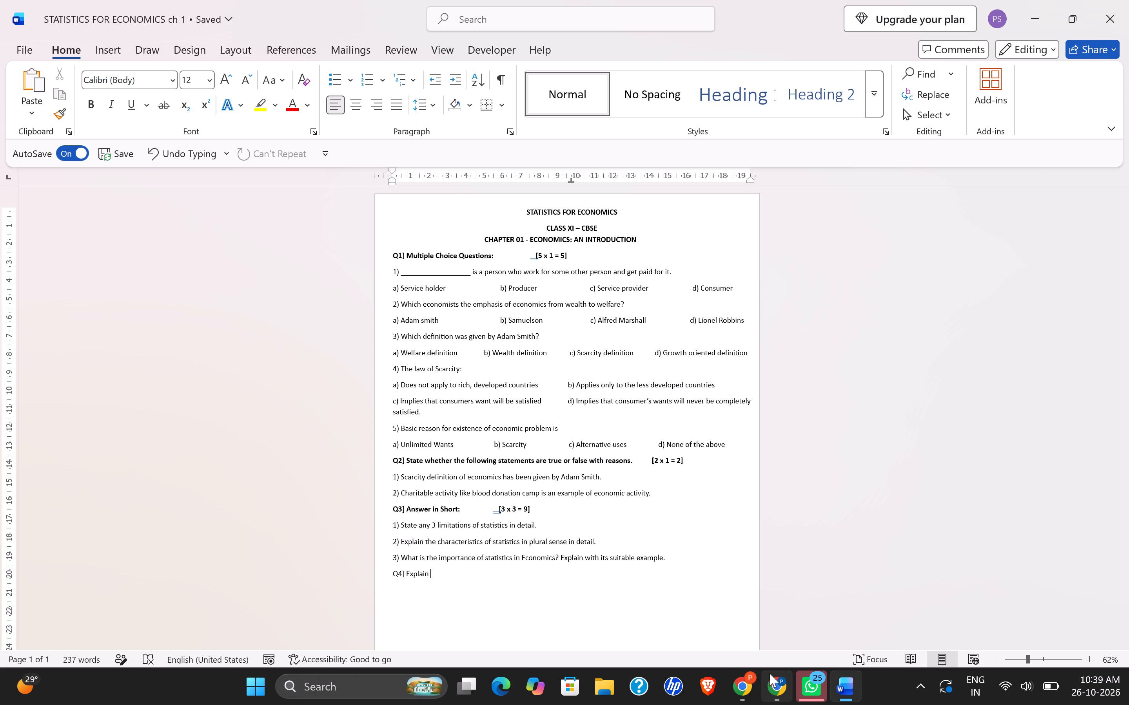
text(Various)
key(space)
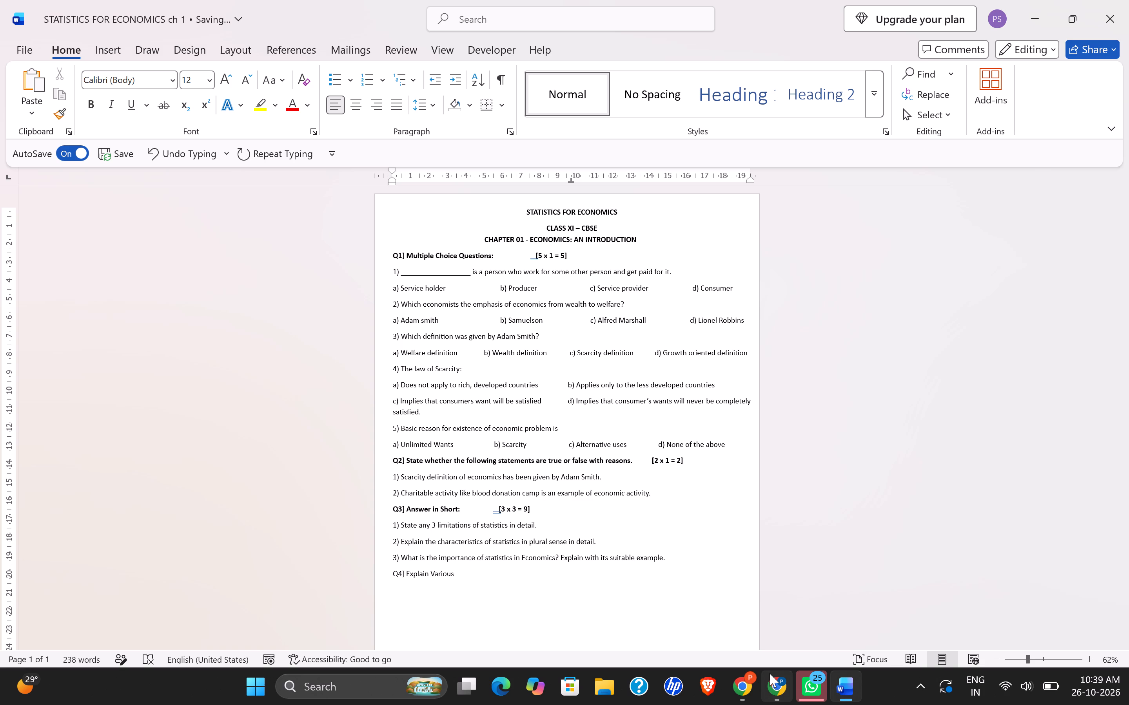
text(defin)
text(itions)
key(space)
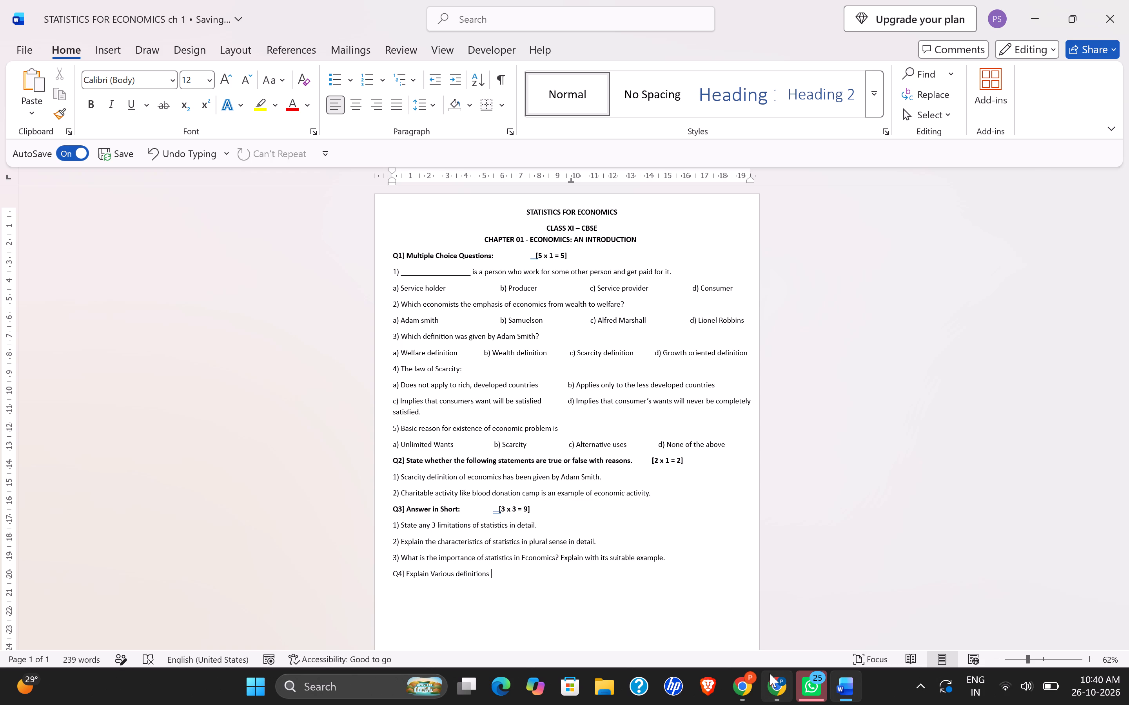
text(of)
key(space)
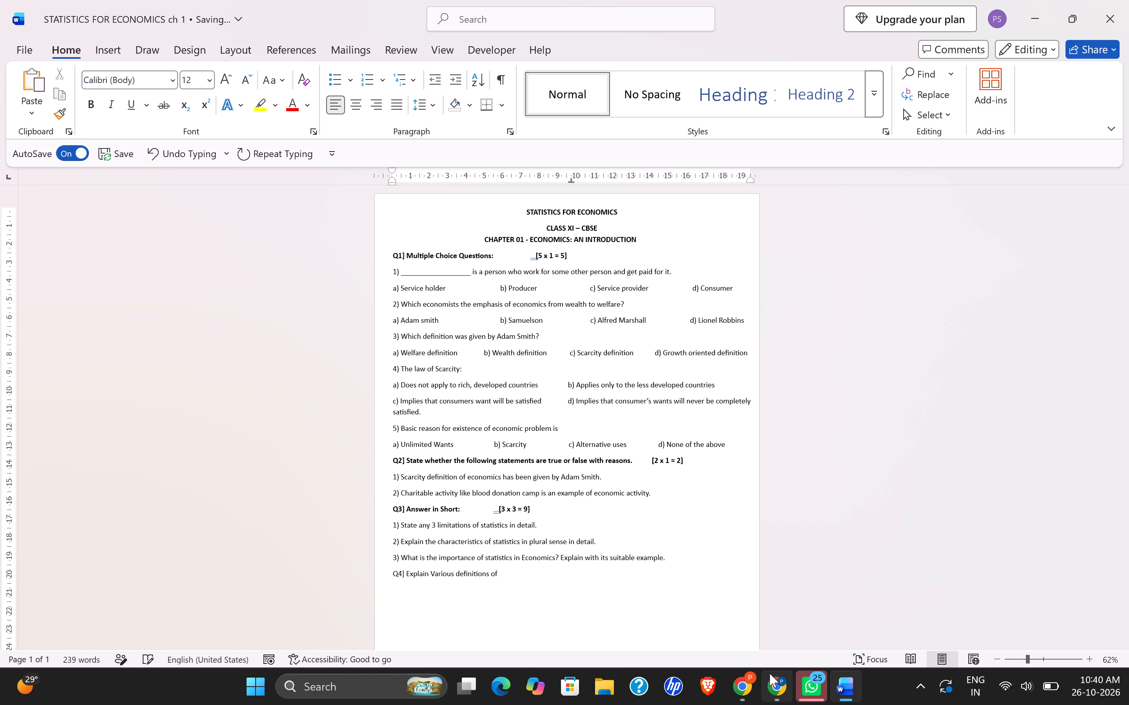
key(e)
text(conom)
text(ics)
key(space)
text(developed)
key(space)
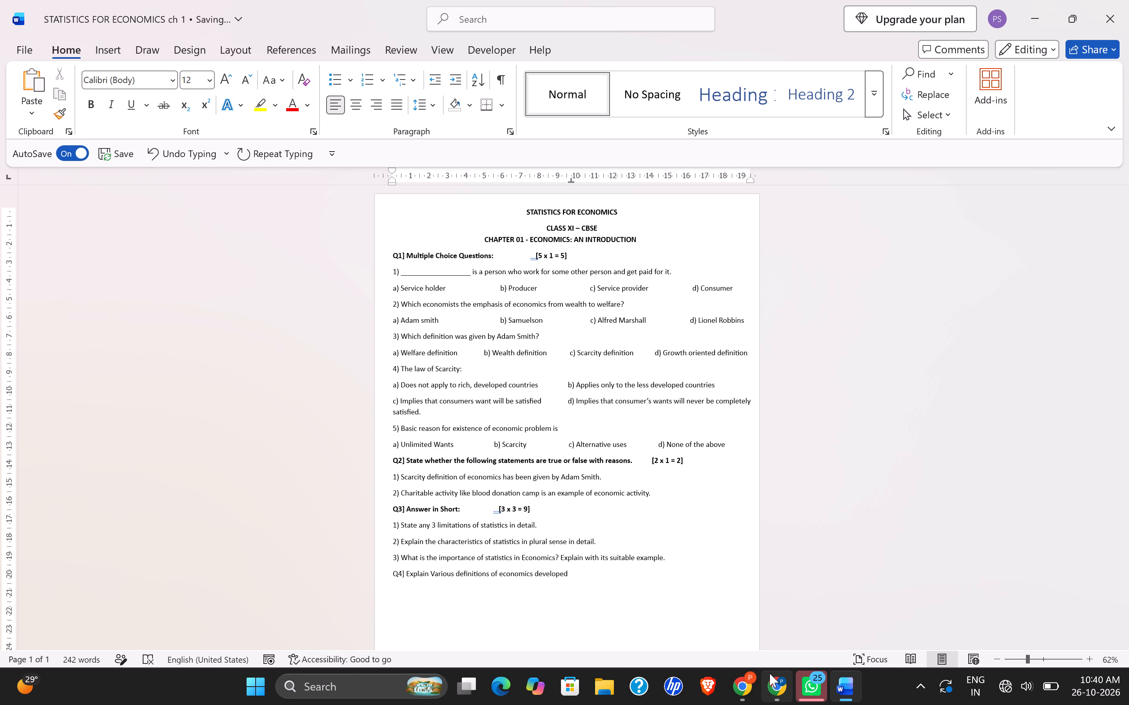
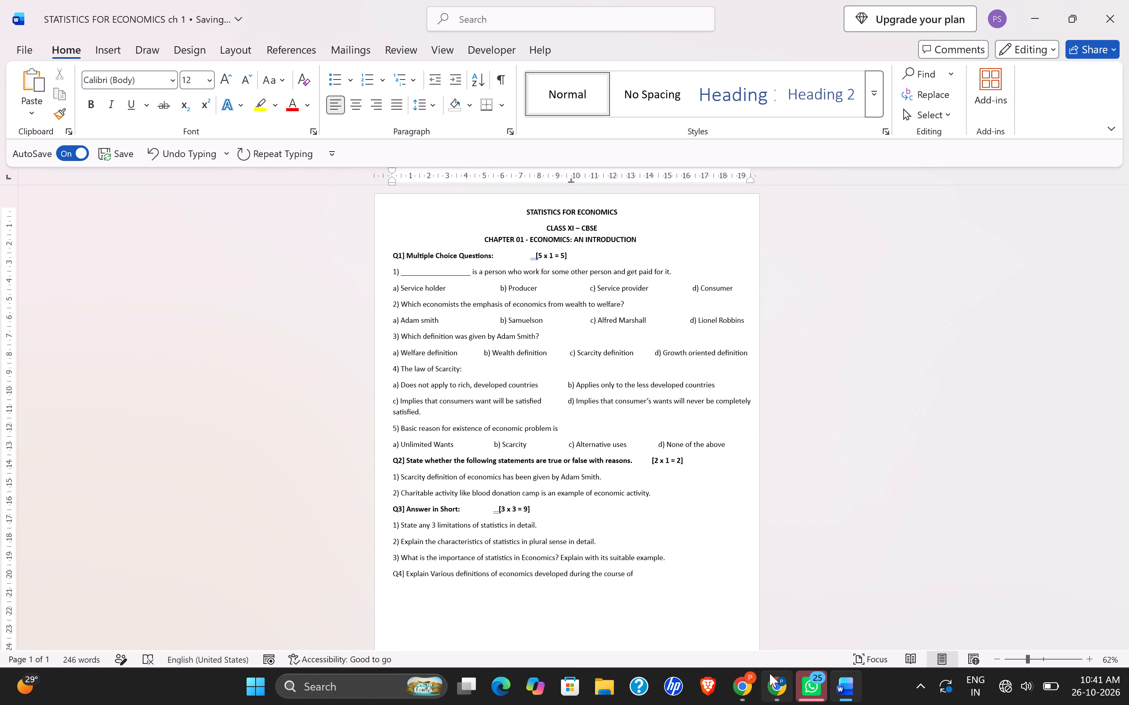
Complete the Q4 question wording by adding "history" after "during the course of".
text(history)
key(space)
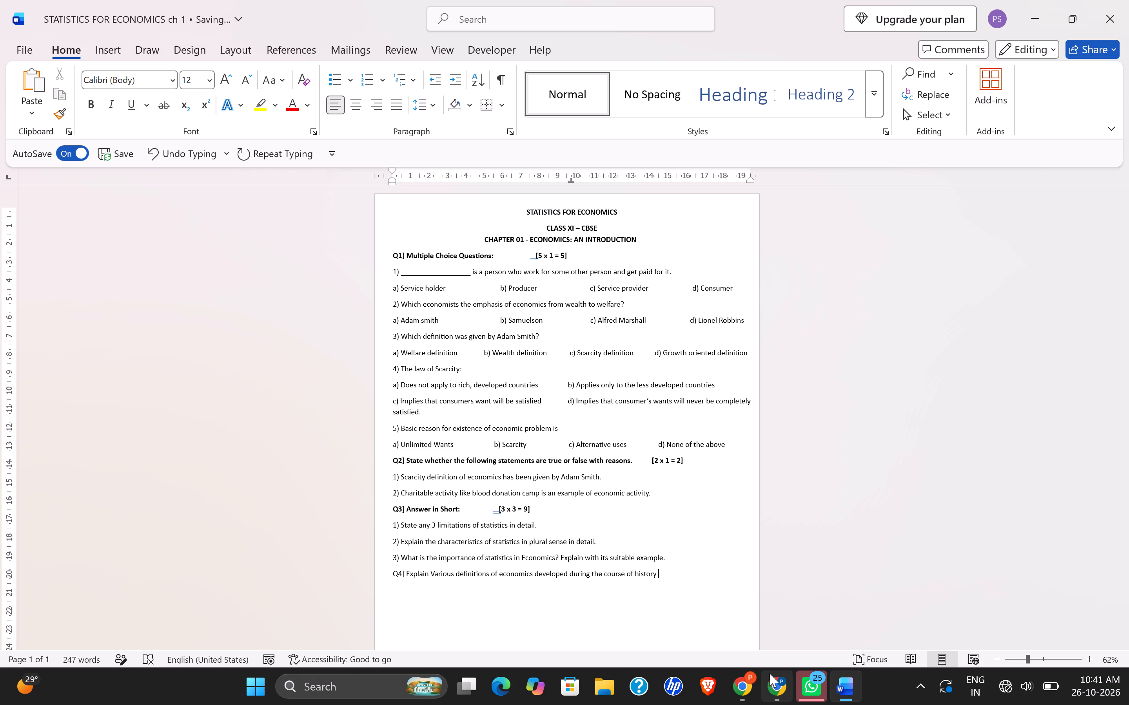
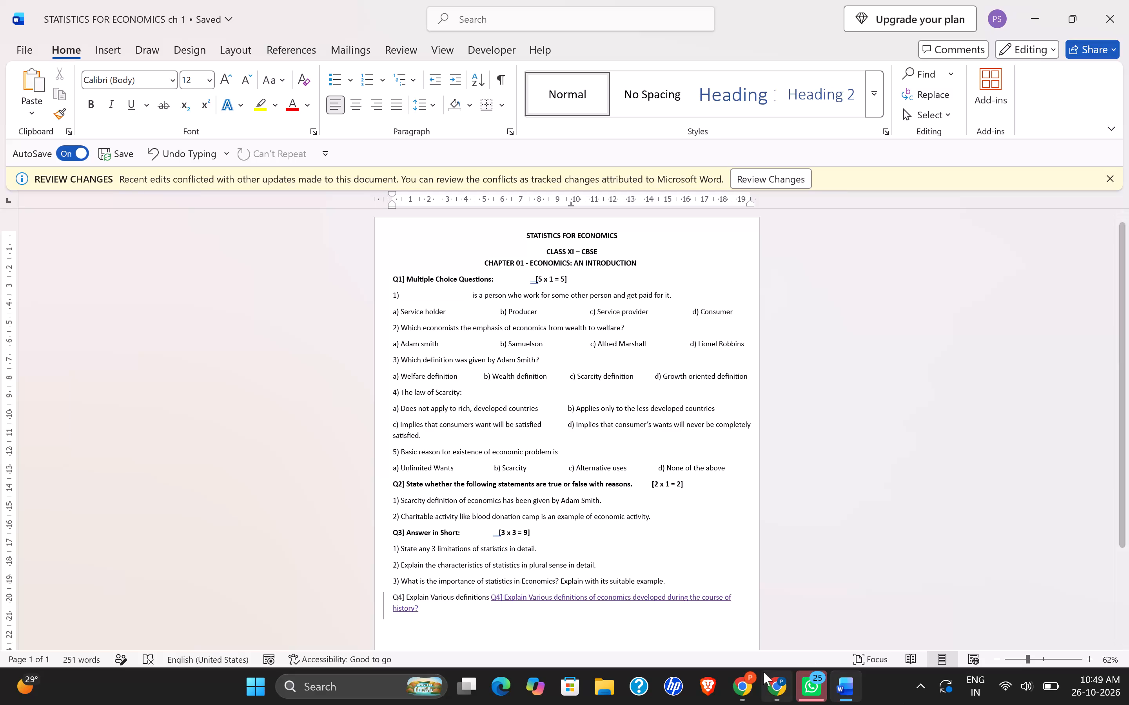
Switch to Google Chrome, open a new tab and check the list of open and recently closed tabs.
click(751, 678)
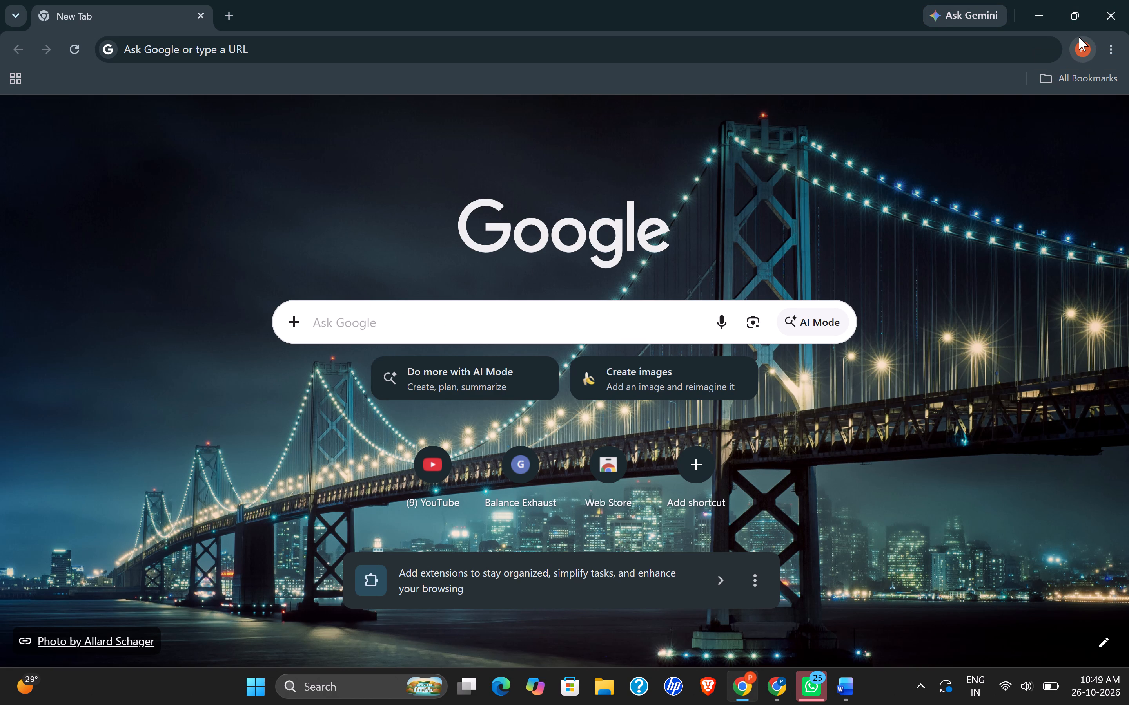
key(ctrl+t)
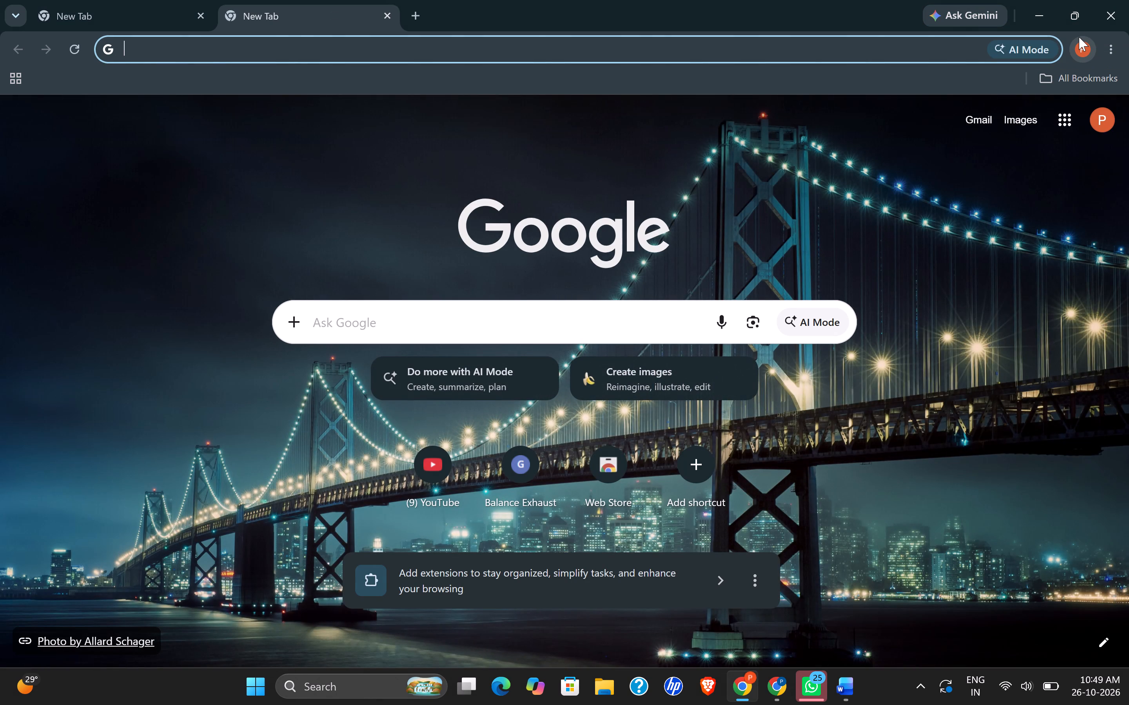
key(ctrl+r)
click(7, 7)
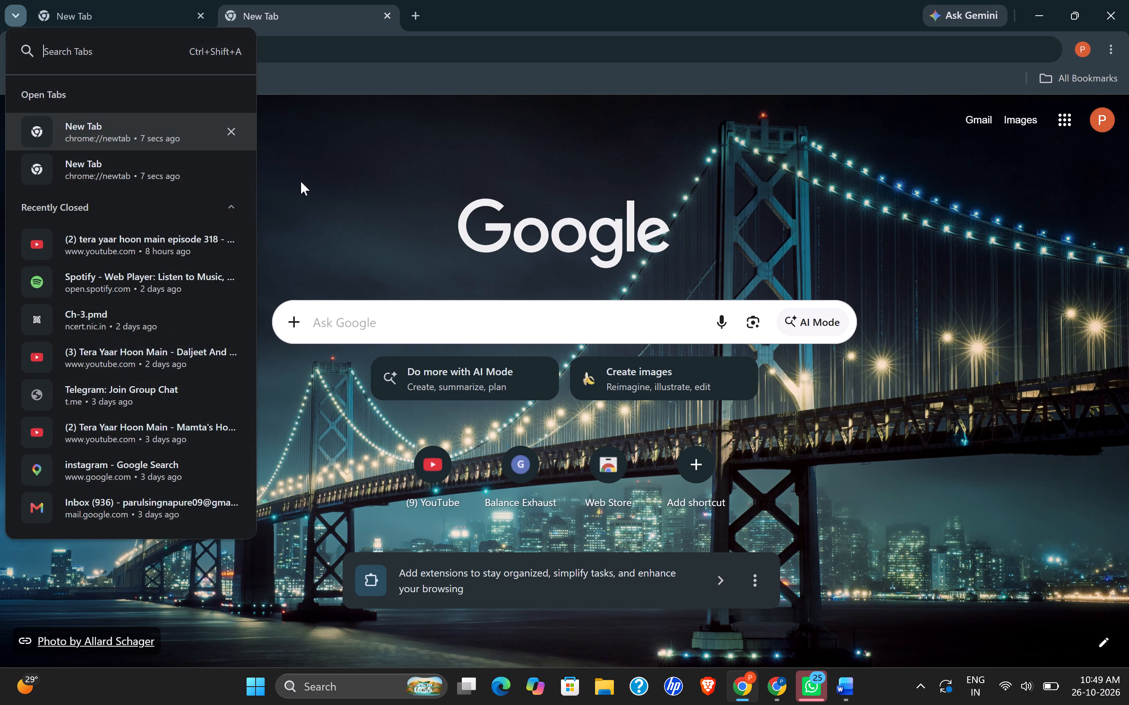
click(316, 178)
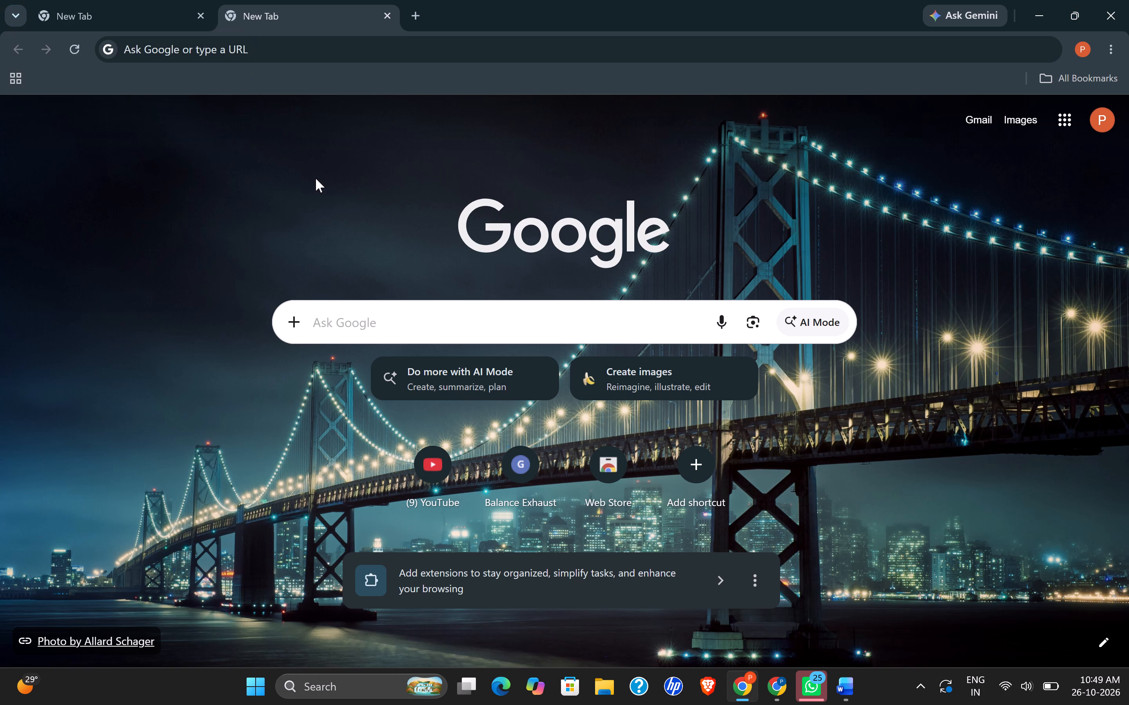
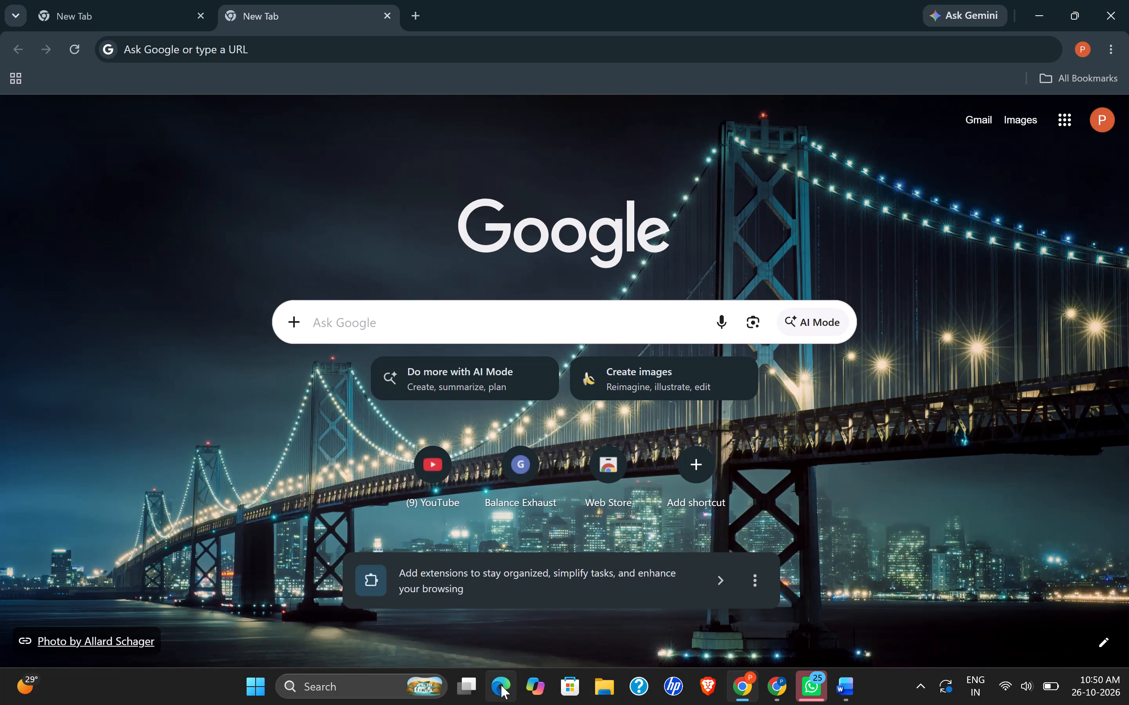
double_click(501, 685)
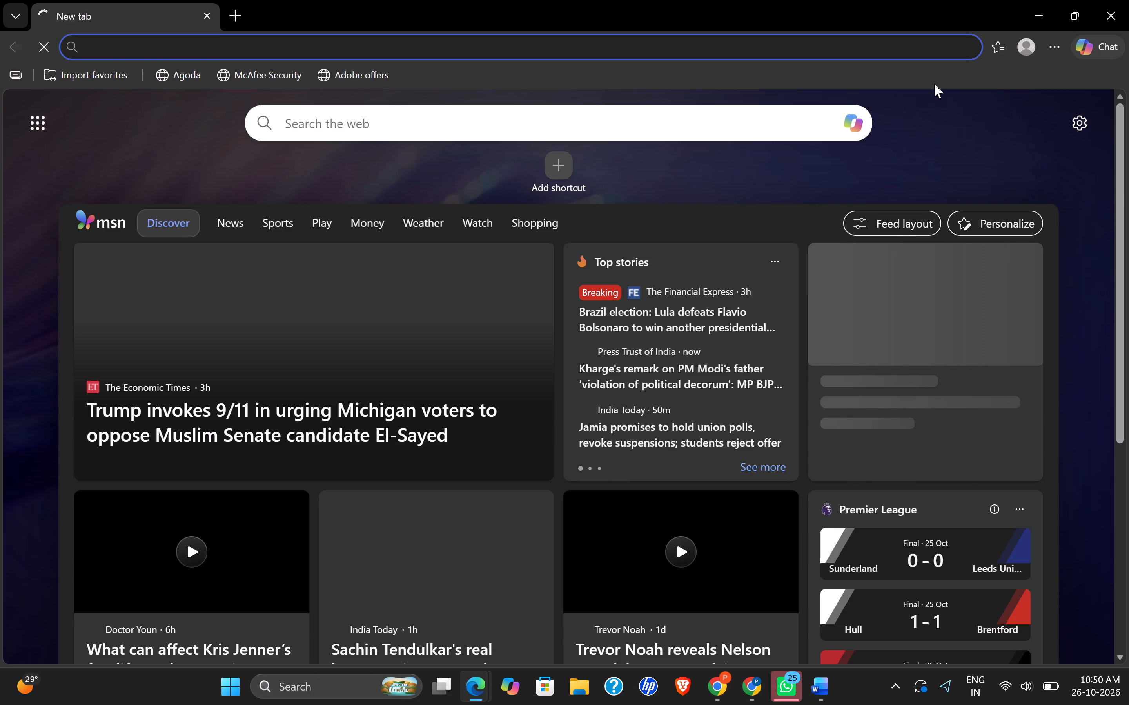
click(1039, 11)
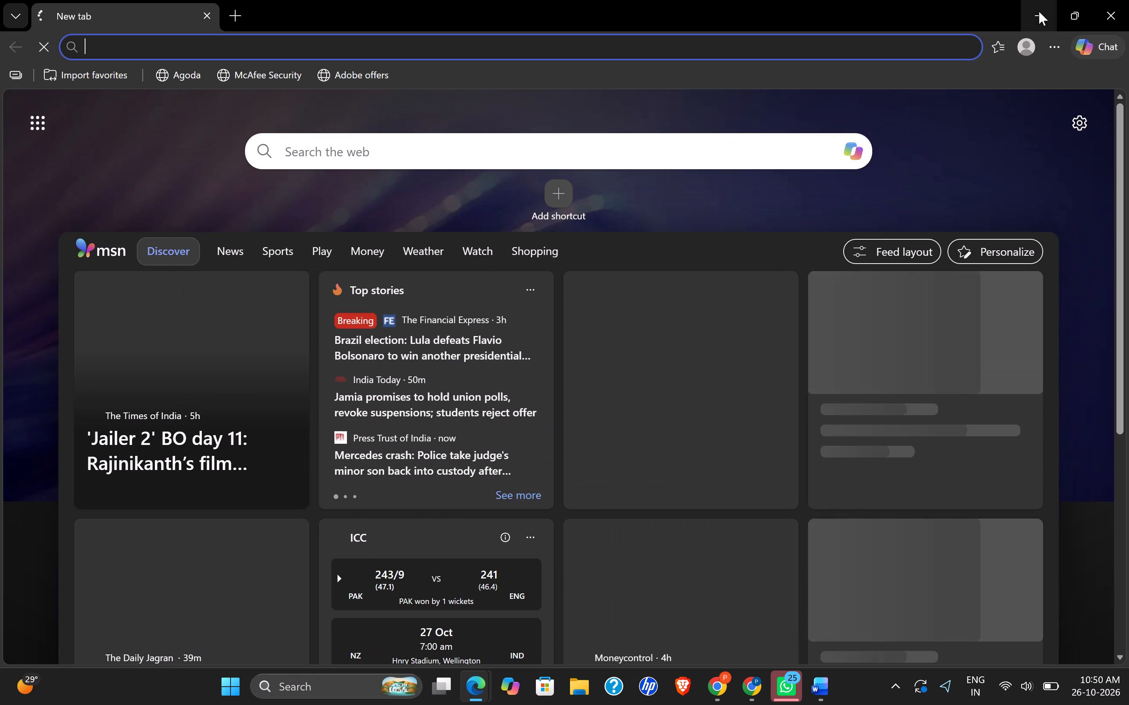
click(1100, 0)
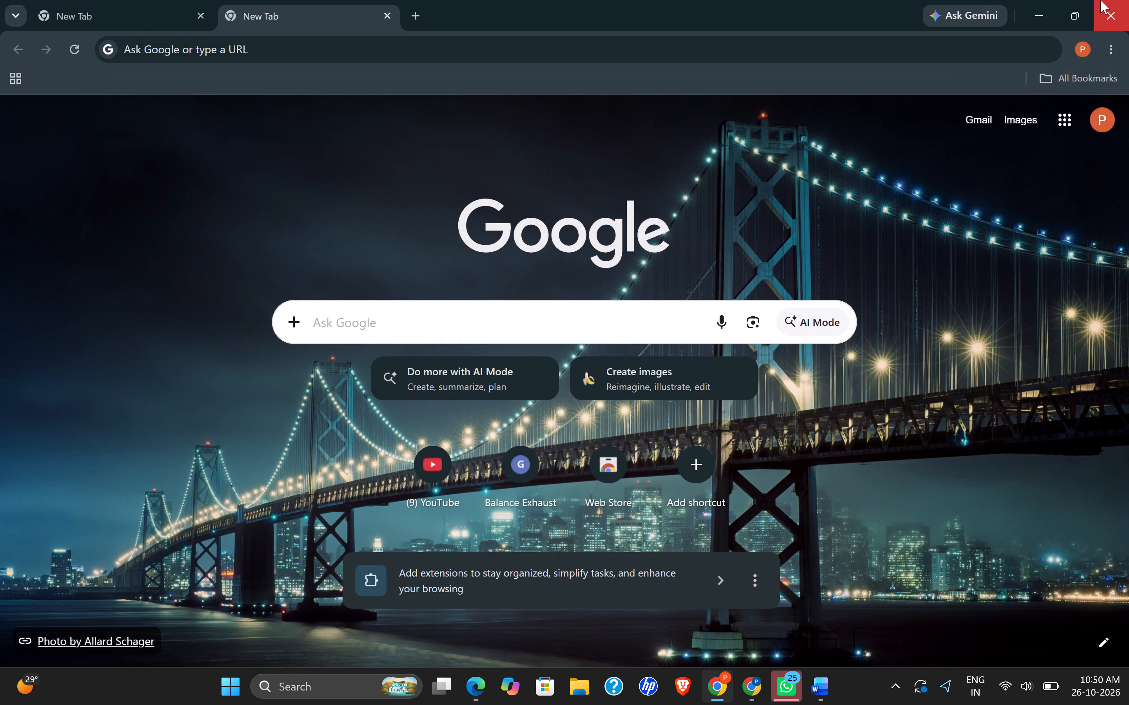
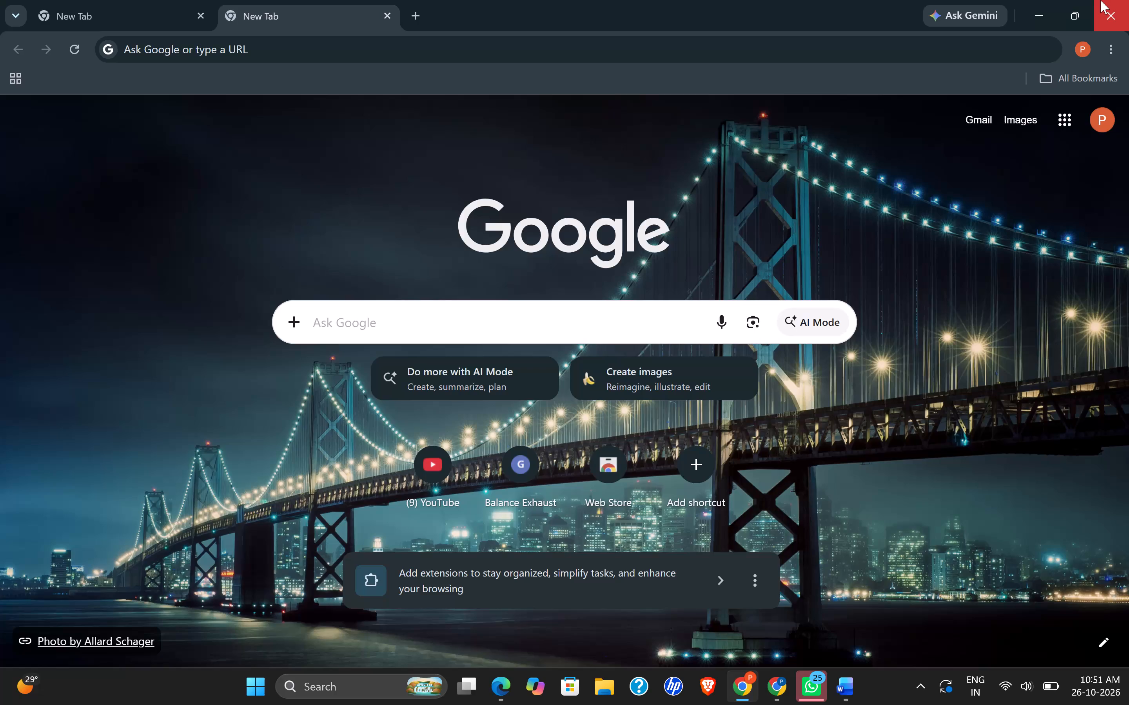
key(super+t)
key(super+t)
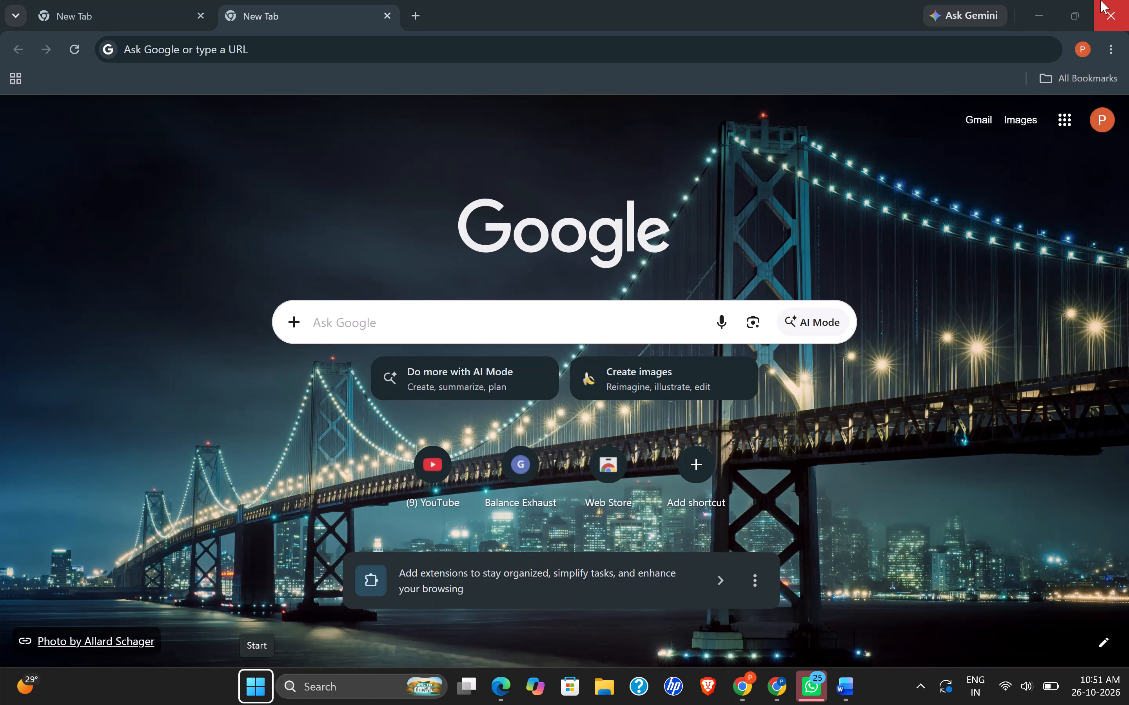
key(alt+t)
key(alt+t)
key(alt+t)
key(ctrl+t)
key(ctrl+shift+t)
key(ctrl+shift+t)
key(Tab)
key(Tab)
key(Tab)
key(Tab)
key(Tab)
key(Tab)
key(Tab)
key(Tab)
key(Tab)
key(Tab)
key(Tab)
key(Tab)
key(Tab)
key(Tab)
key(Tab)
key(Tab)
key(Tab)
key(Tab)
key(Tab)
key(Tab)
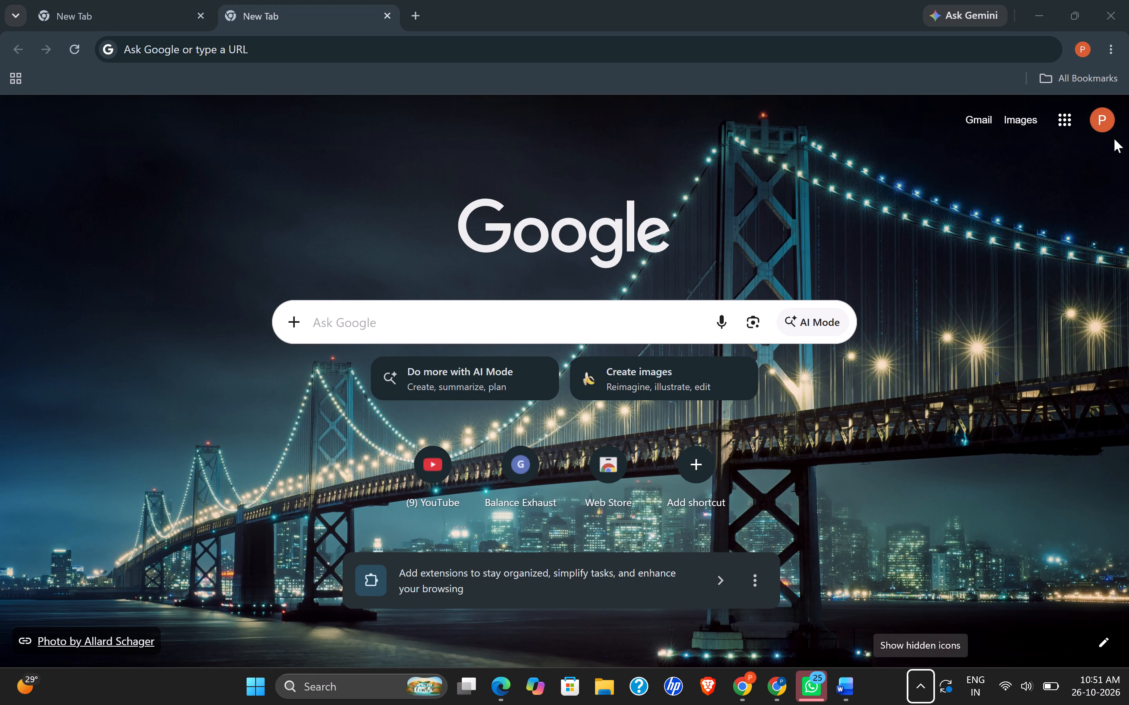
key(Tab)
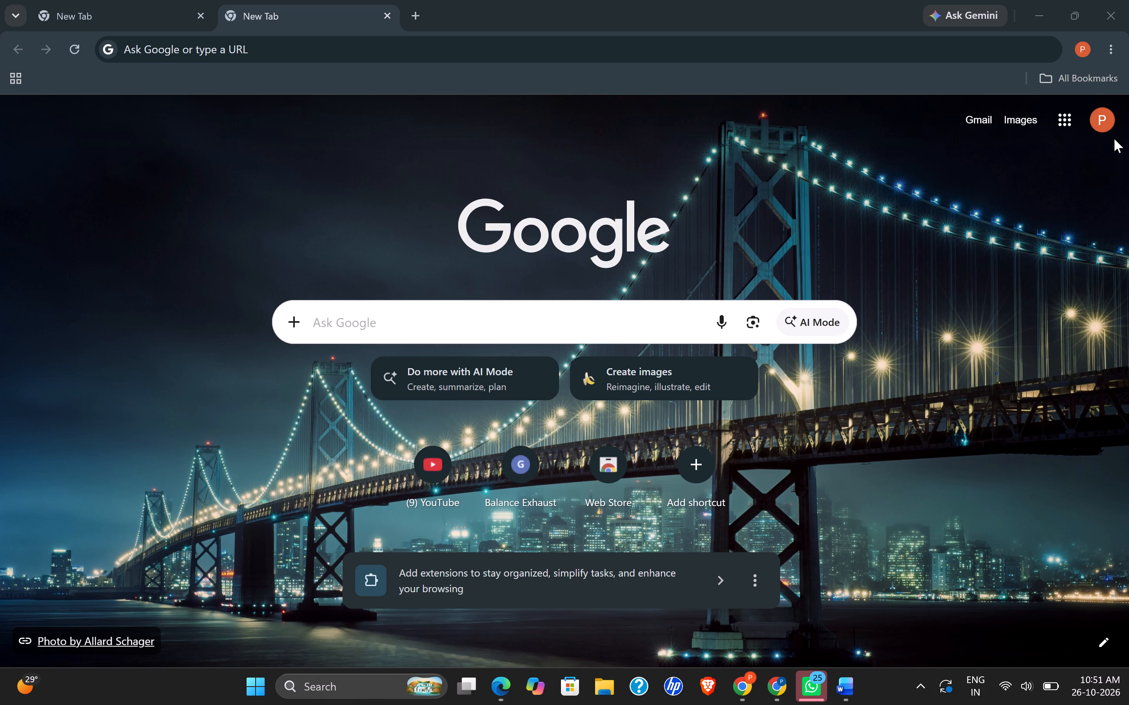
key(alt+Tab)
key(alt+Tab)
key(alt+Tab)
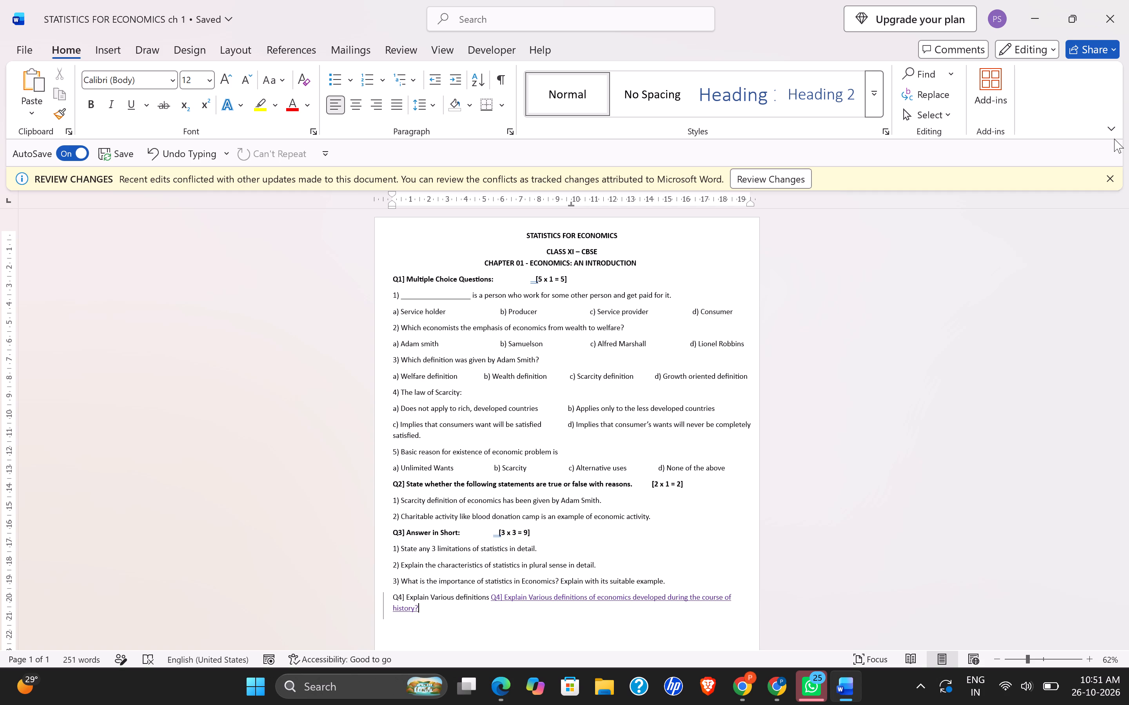
Switch from the Word document to the Google Chrome window showing Live Tests.
key(alt+Tab)
key(alt+Tab)
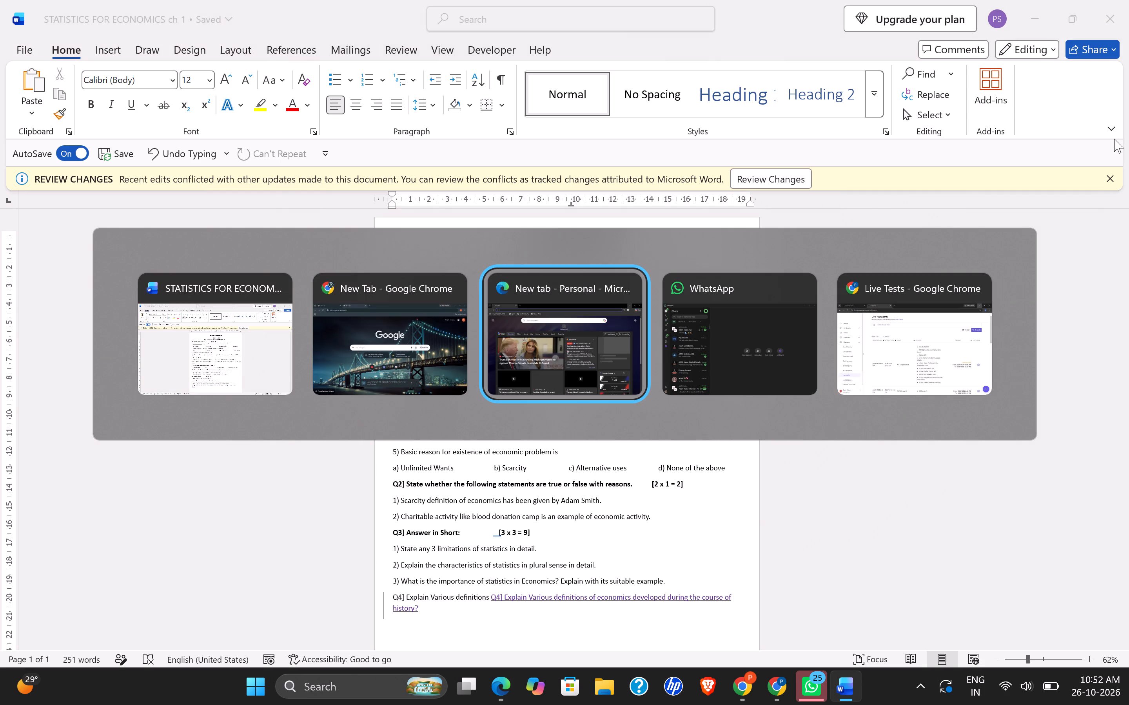
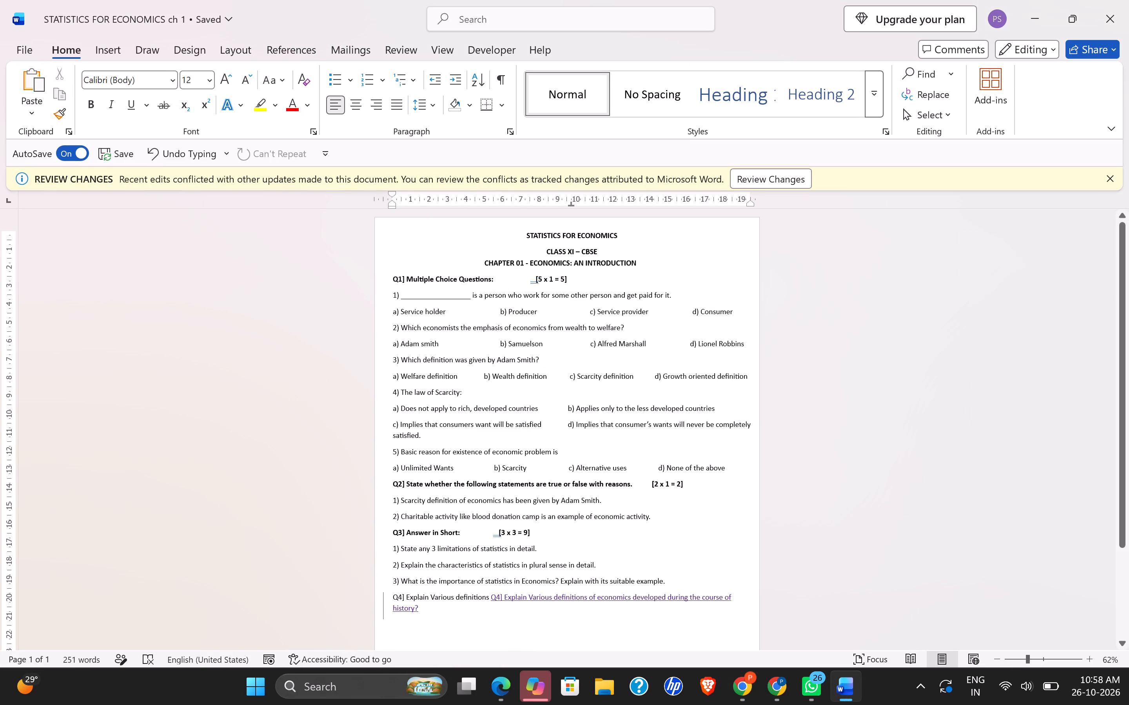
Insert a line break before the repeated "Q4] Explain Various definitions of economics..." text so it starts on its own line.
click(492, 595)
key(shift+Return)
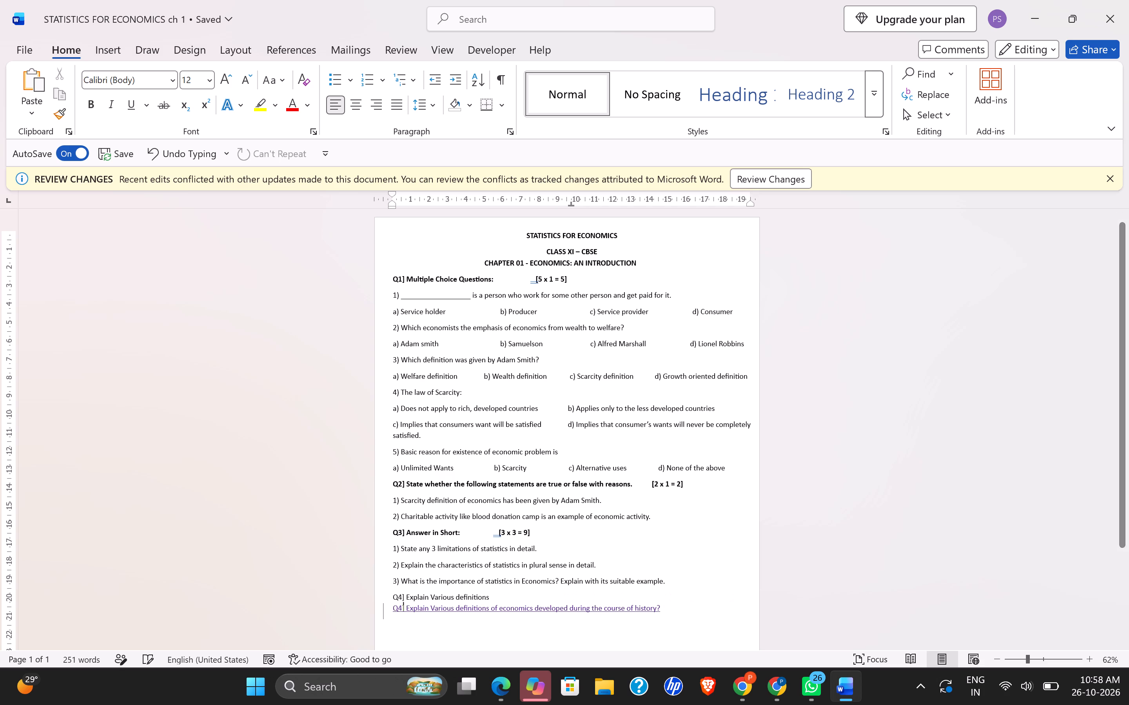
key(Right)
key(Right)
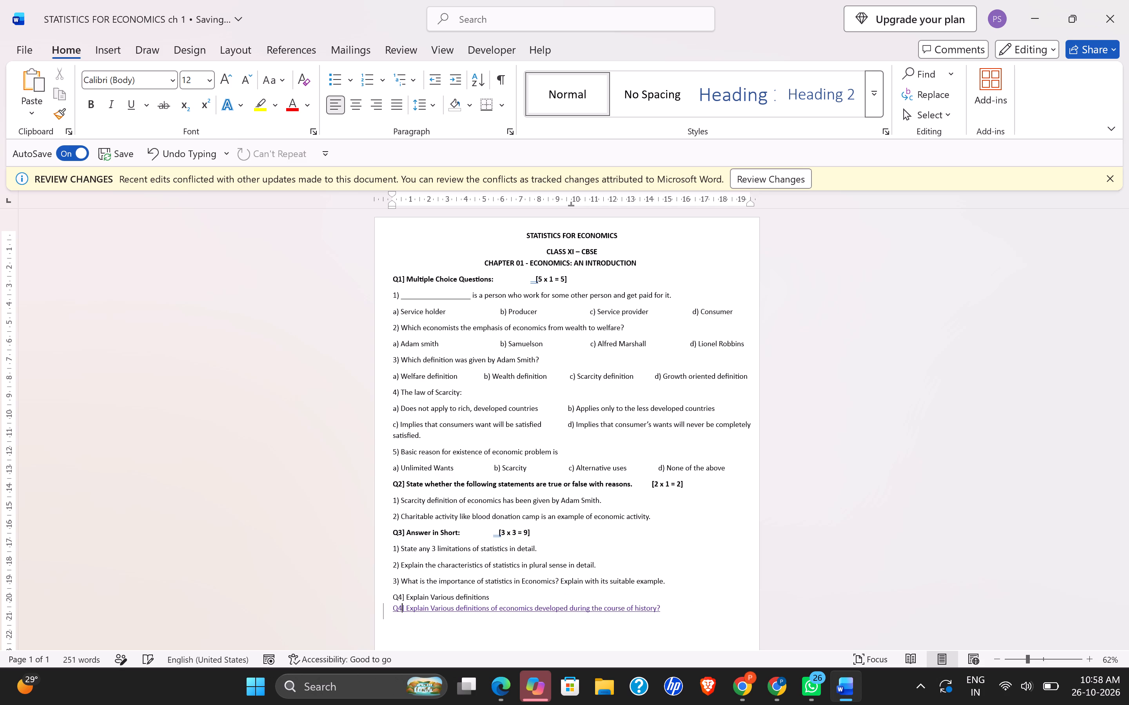
With the repeated Q4 question selected, open the review of conflicting changes and turn off the display of comments.
drag(394, 607, 713, 623)
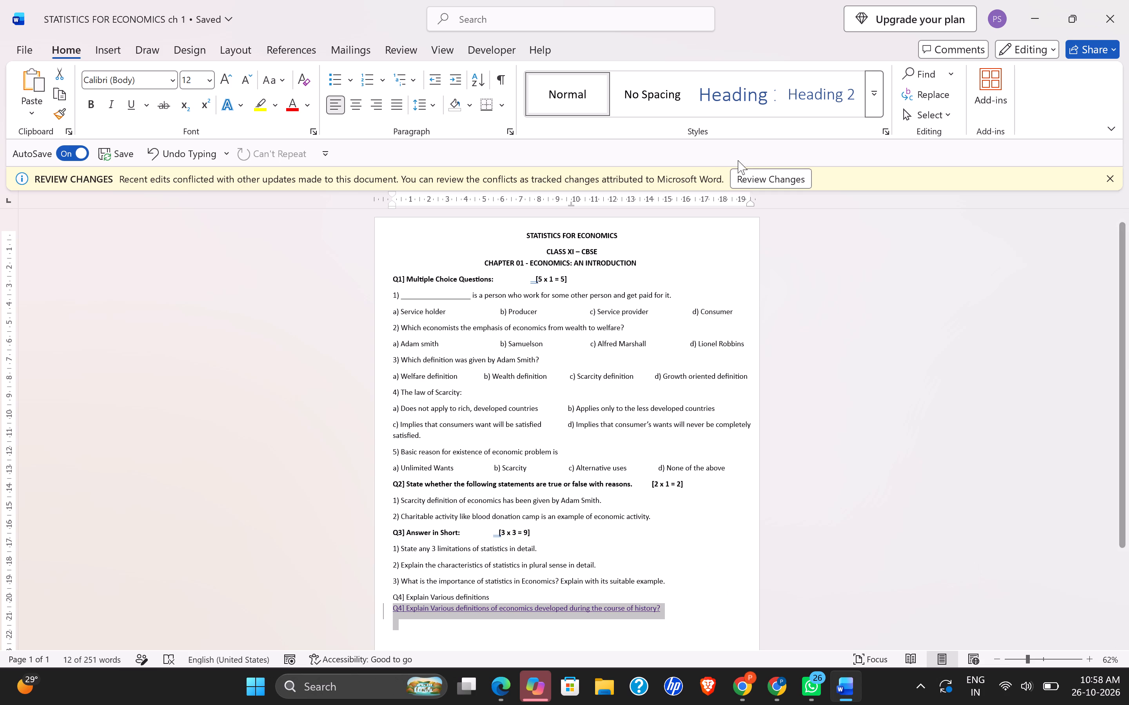
click(766, 170)
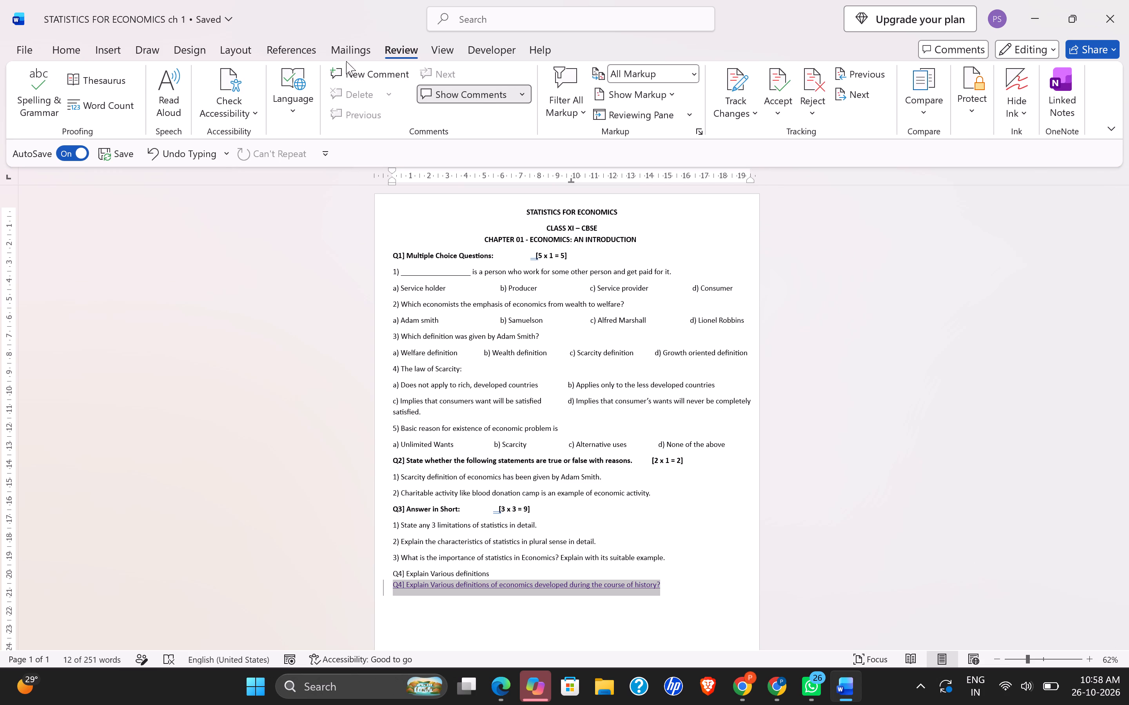
click(484, 88)
click(67, 51)
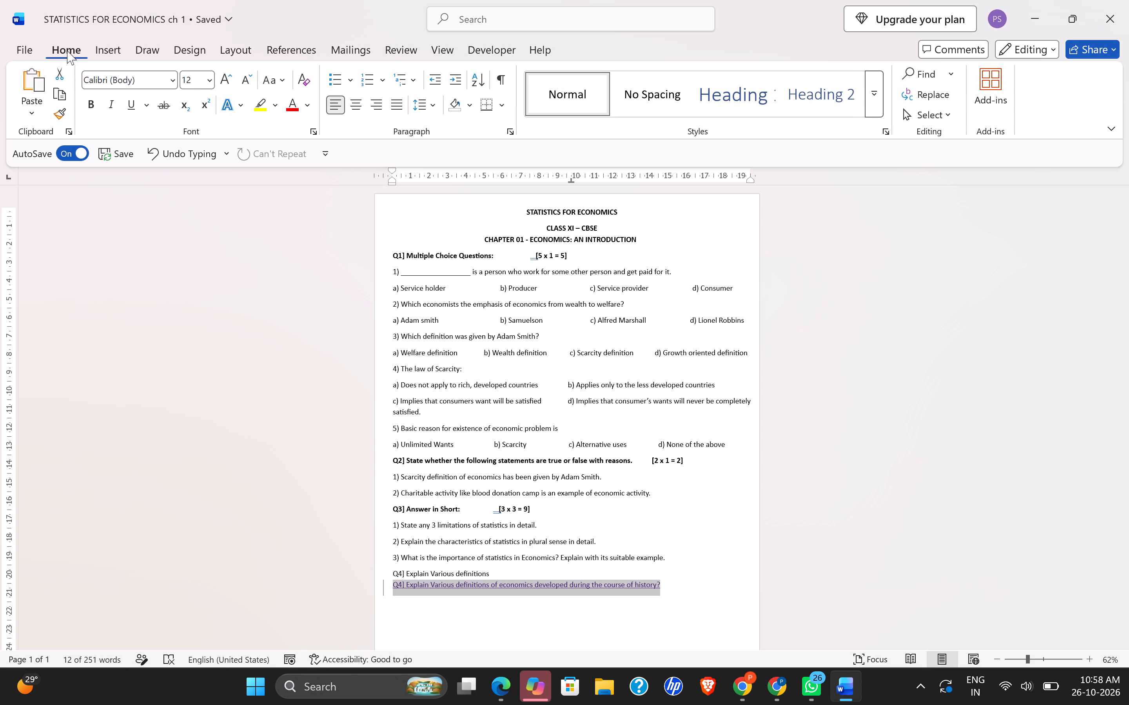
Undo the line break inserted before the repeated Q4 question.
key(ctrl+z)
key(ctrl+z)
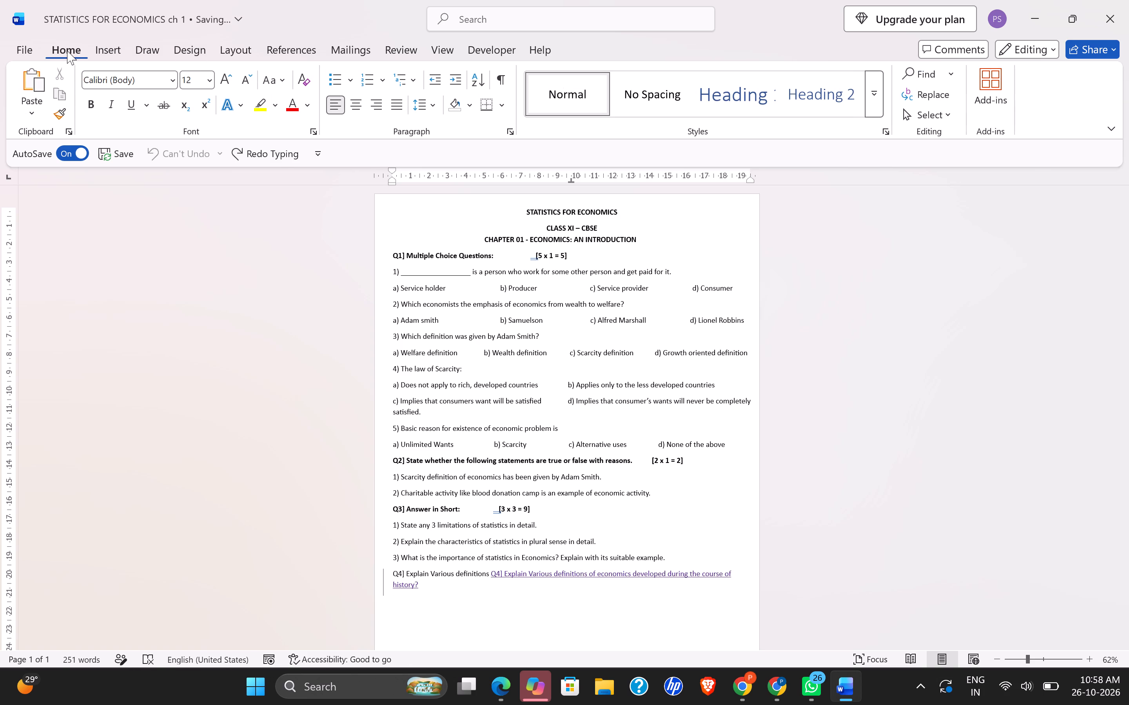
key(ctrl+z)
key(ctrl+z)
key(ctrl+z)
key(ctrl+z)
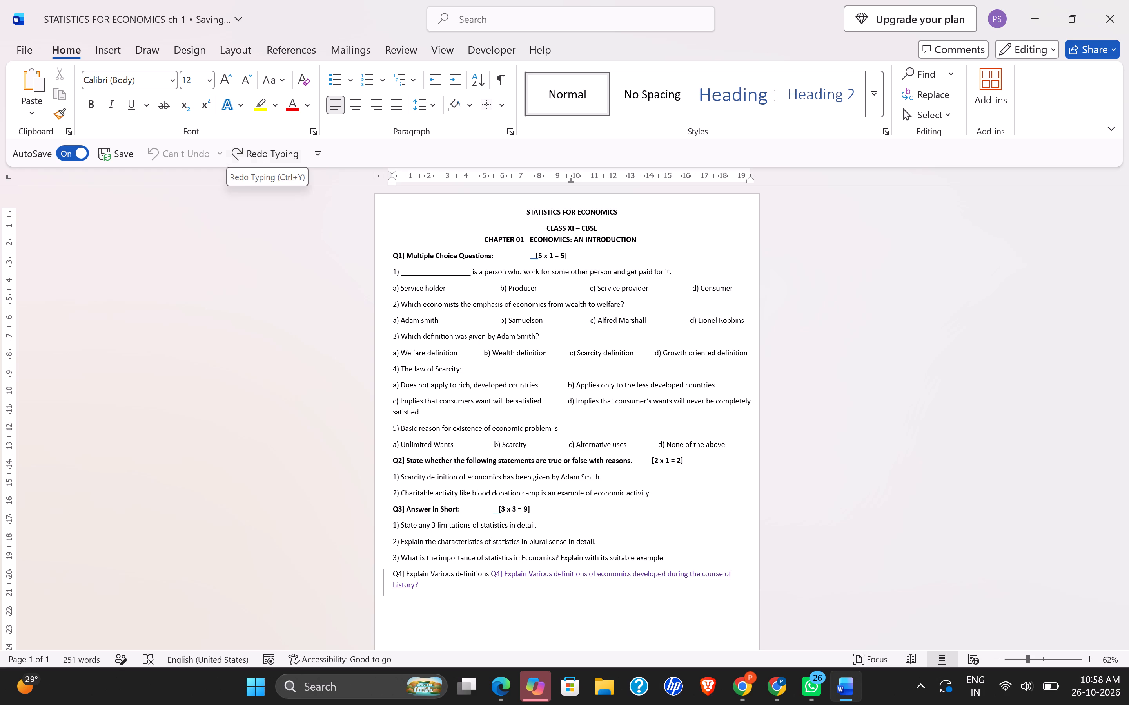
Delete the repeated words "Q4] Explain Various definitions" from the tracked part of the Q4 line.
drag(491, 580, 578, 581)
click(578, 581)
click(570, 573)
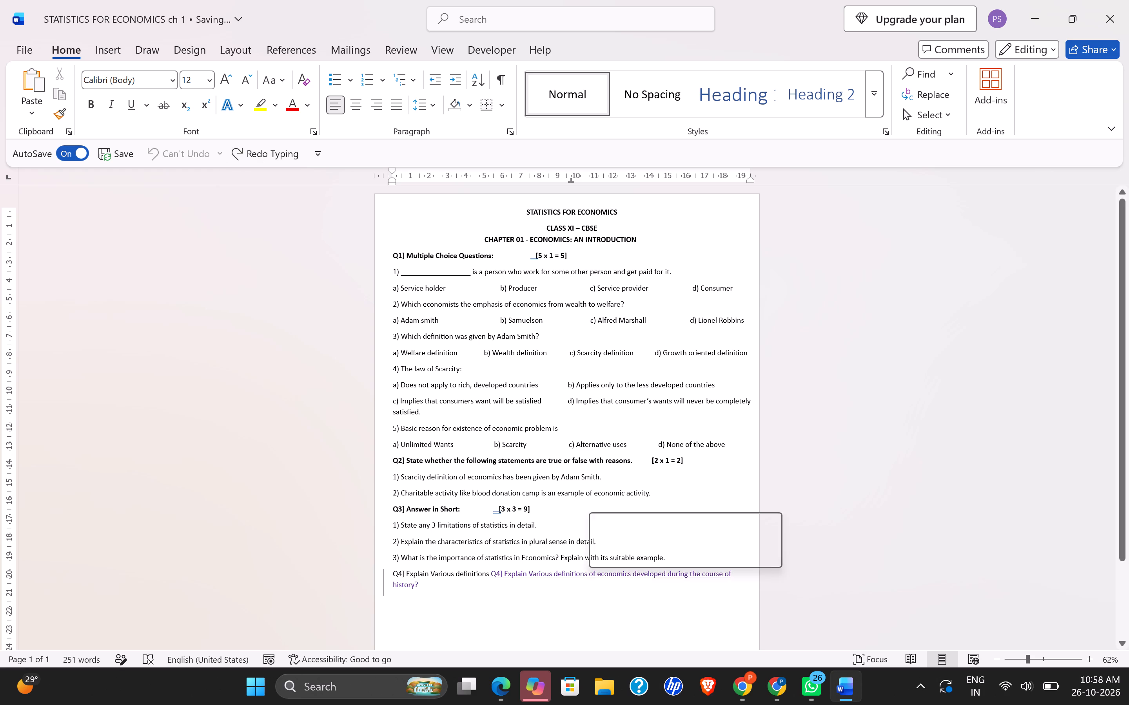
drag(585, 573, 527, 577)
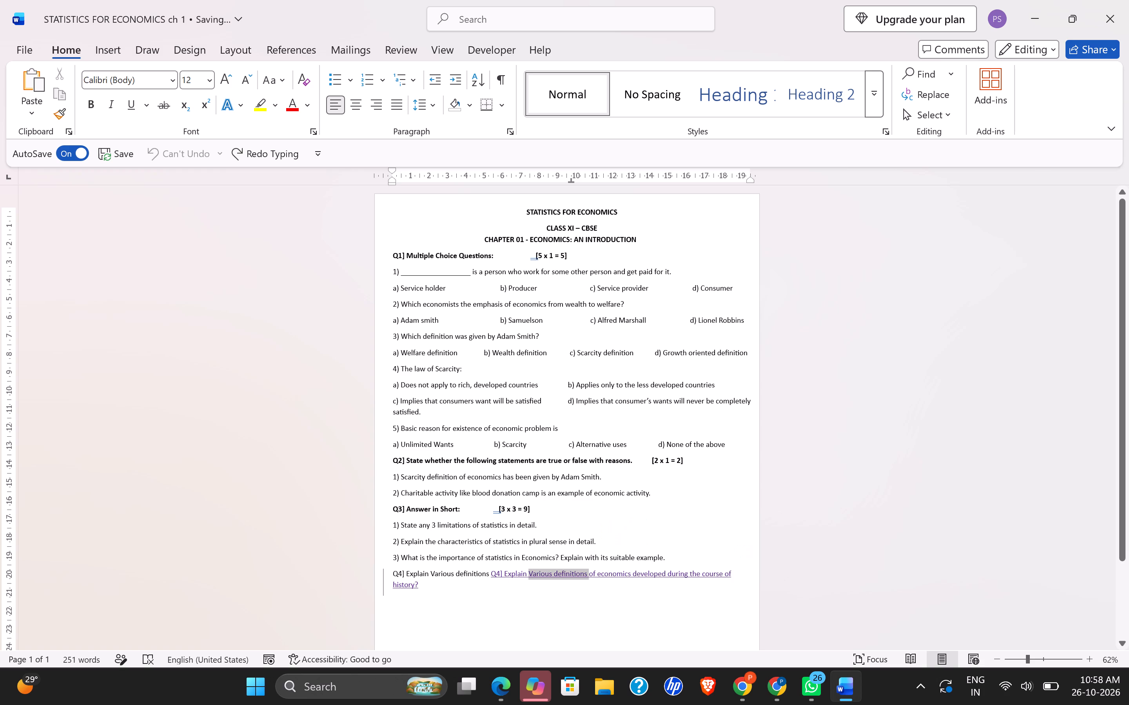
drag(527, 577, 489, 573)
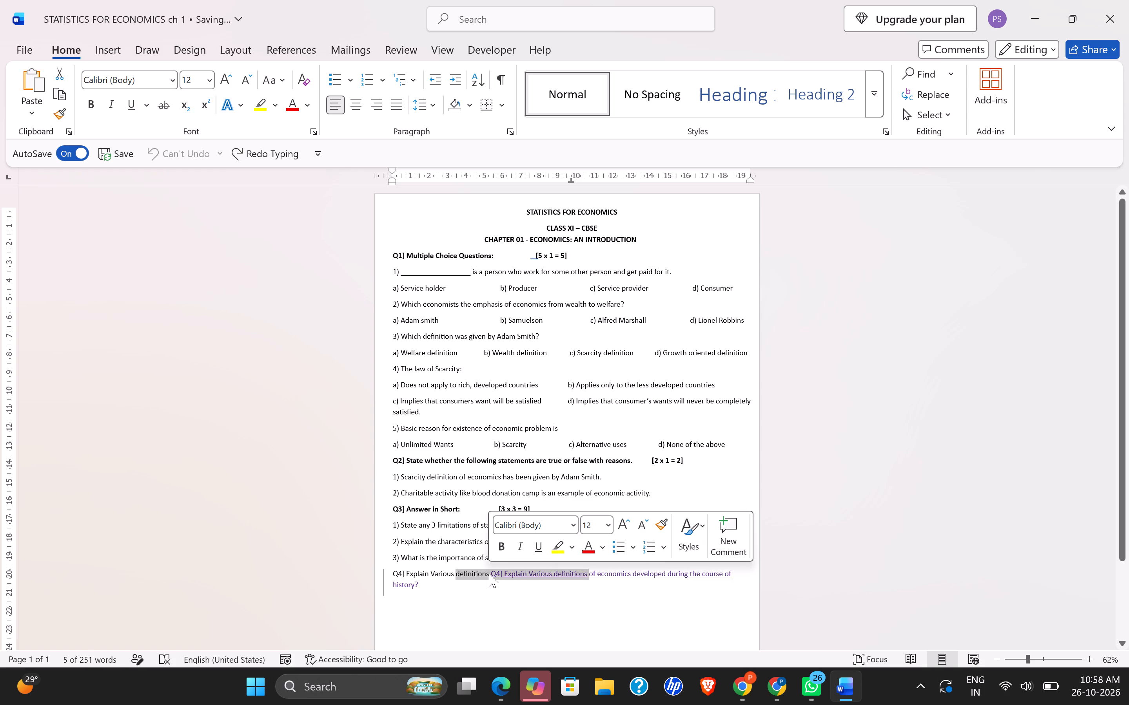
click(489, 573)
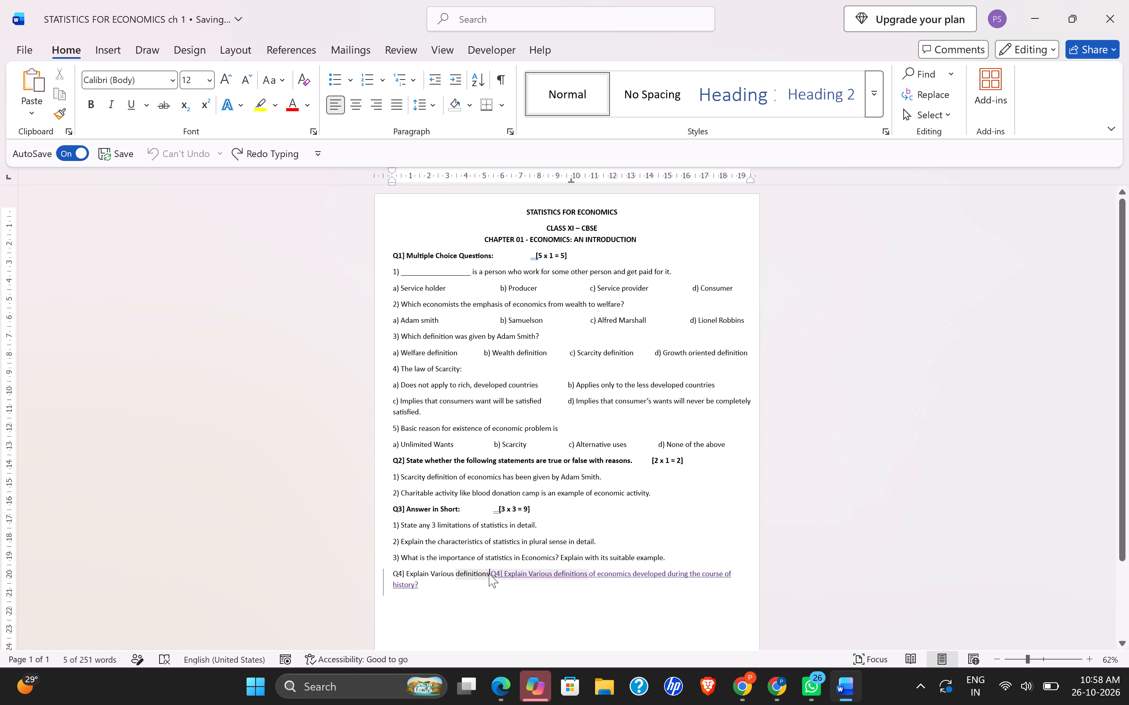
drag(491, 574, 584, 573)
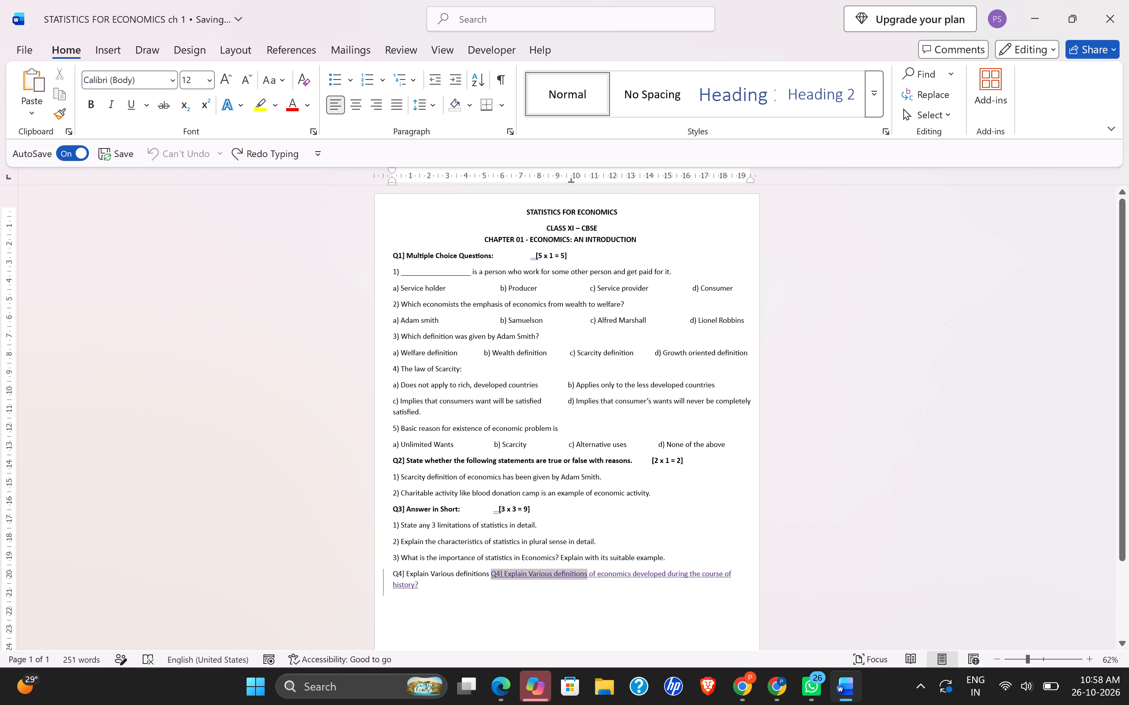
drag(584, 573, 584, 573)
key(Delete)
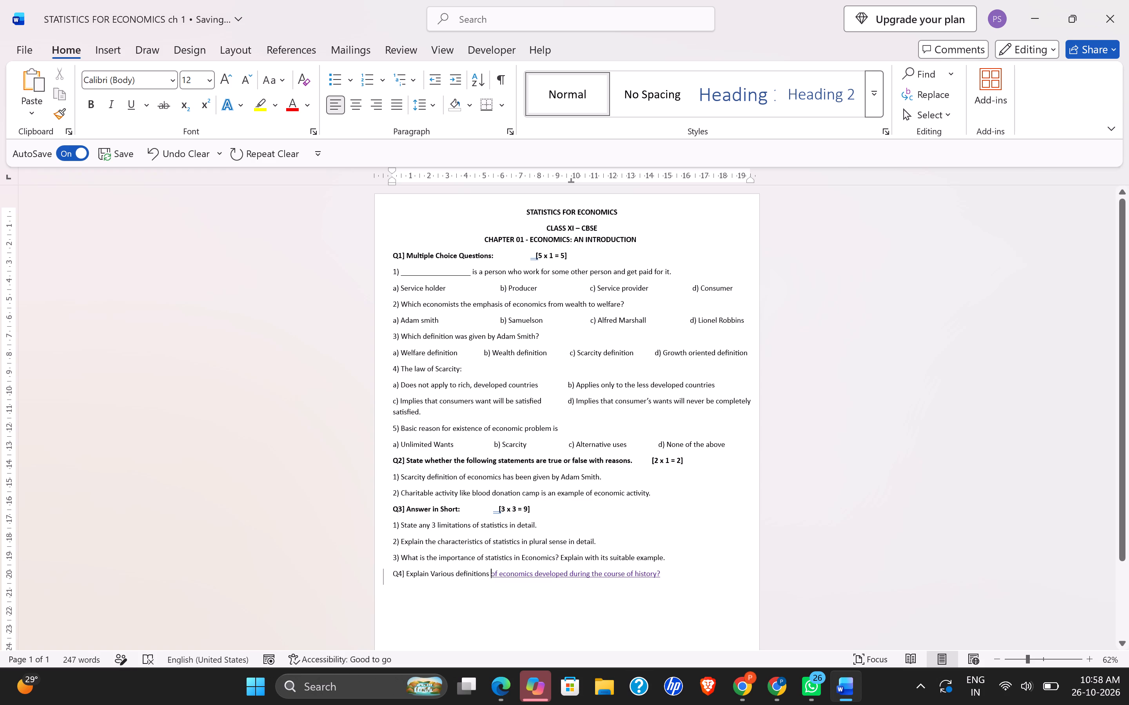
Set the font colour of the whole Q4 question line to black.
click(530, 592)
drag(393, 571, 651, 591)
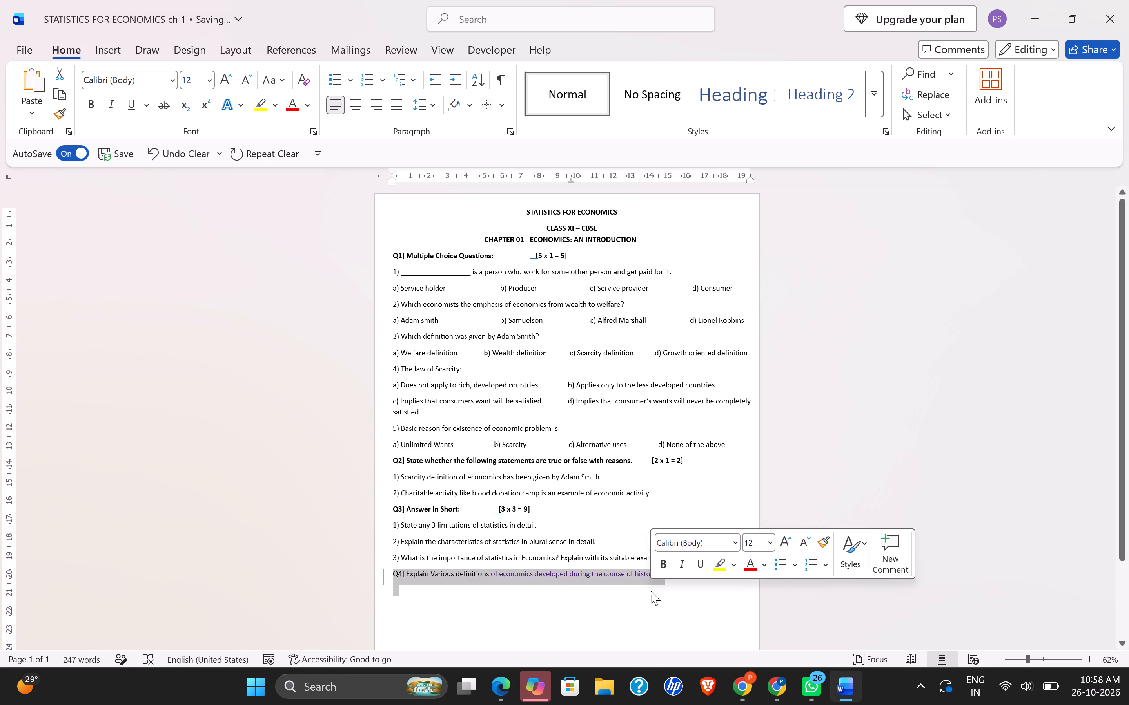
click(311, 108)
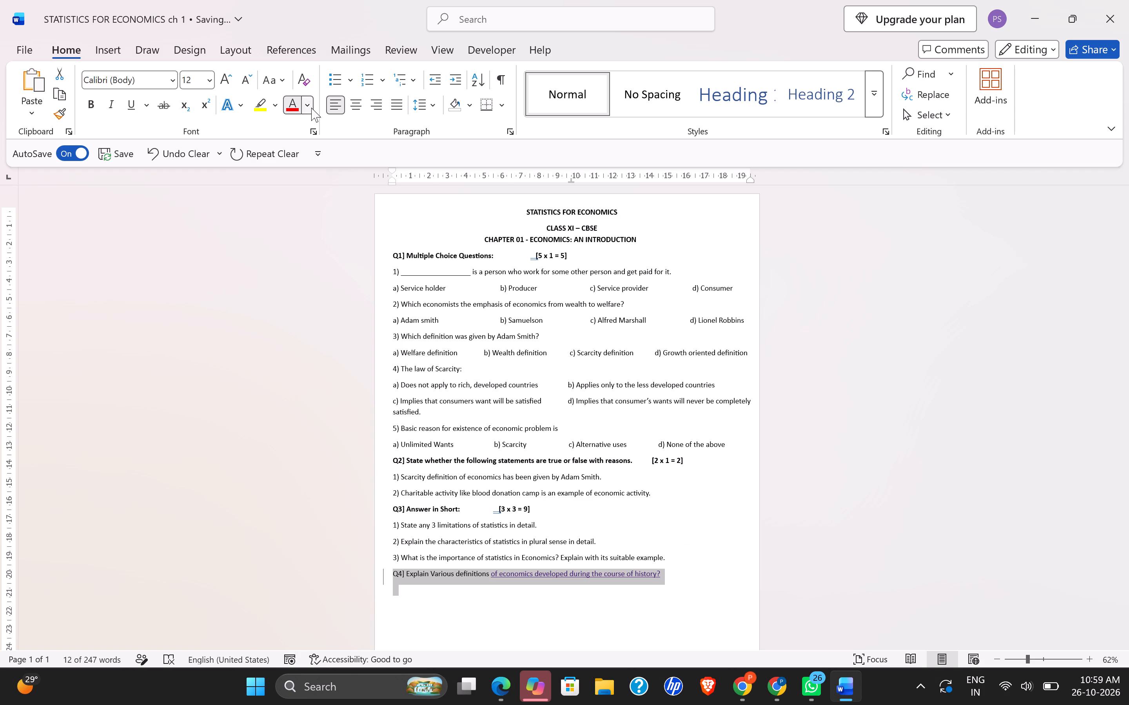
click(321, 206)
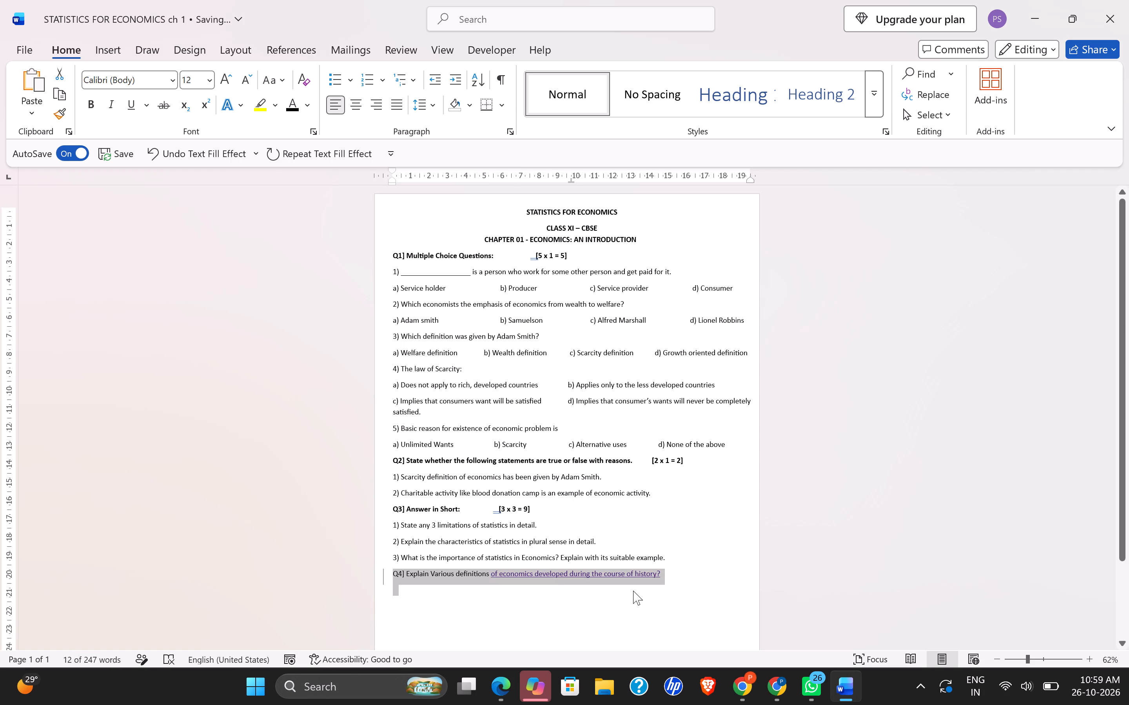
Delete the entire Q4 question line below the third short-answer question.
click(540, 403)
scroll(540, 403, down, 1)
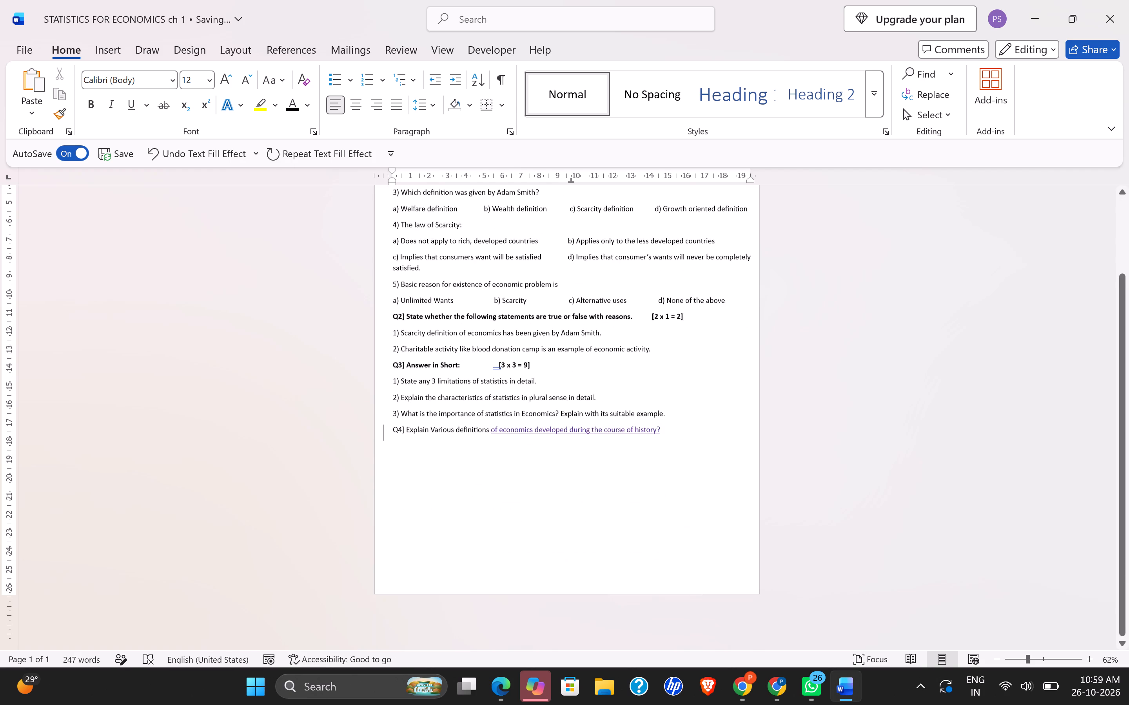
scroll(540, 403, down, 1)
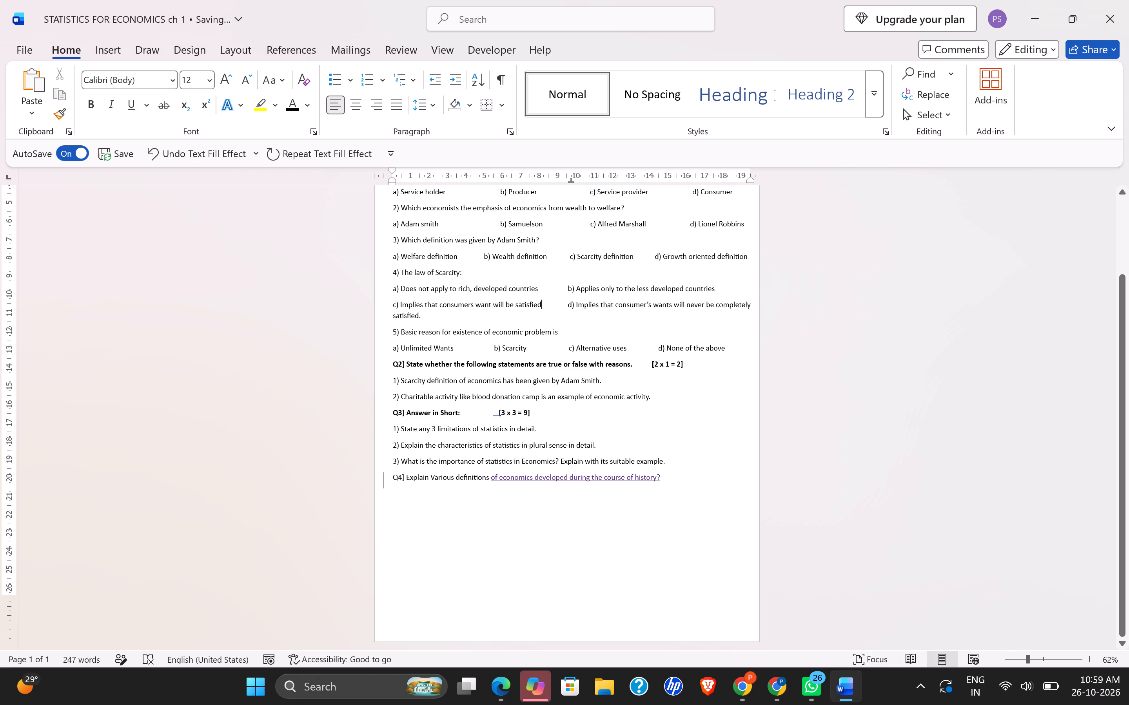
drag(670, 482, 392, 475)
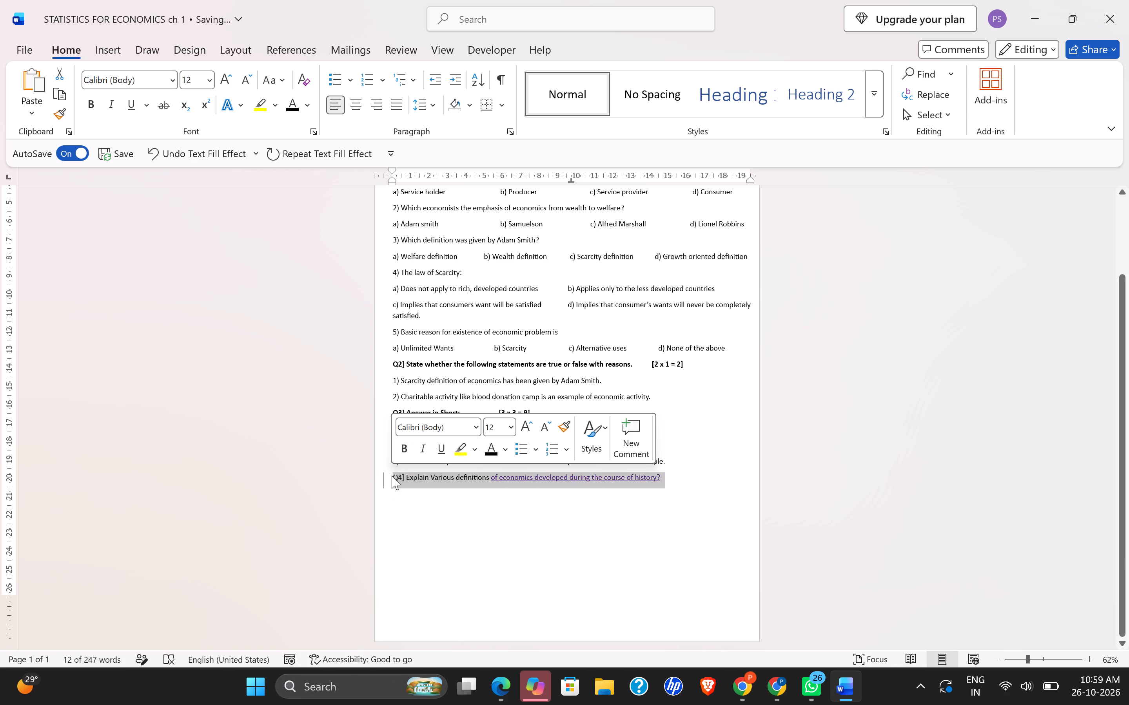
key(Delete)
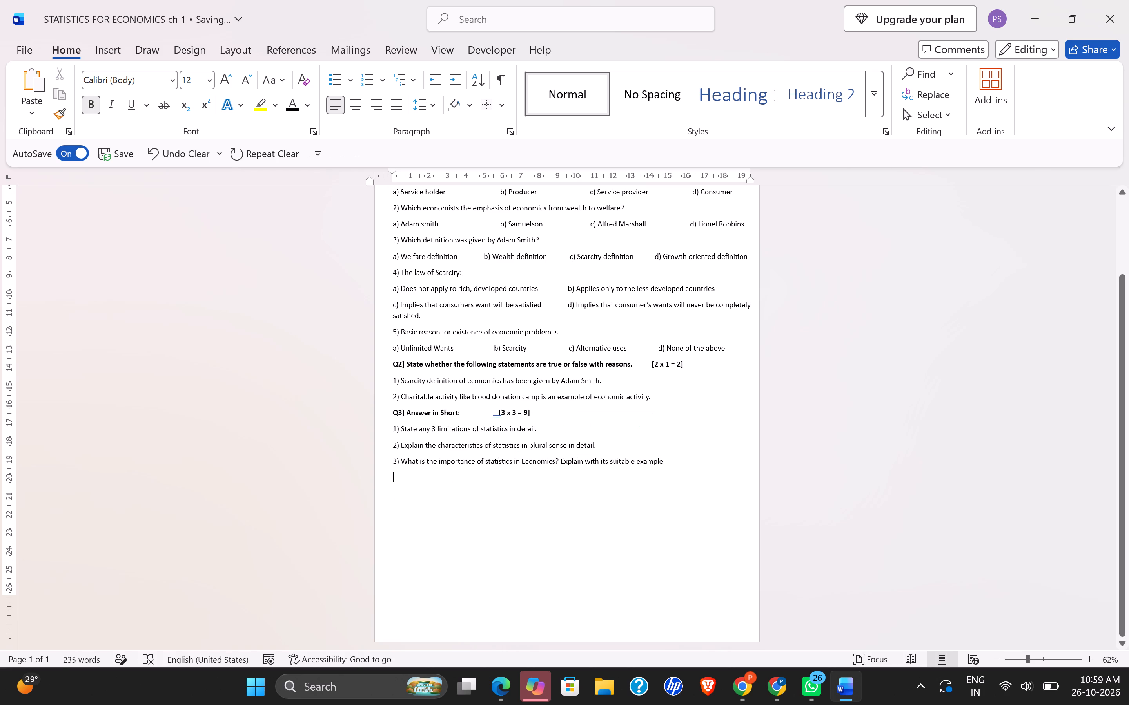
Enter the bold heading "Q4] Long Answer Questions:" on the empty line below the Q3 questions.
text(Q4)
key(space)
key(BackSpace)
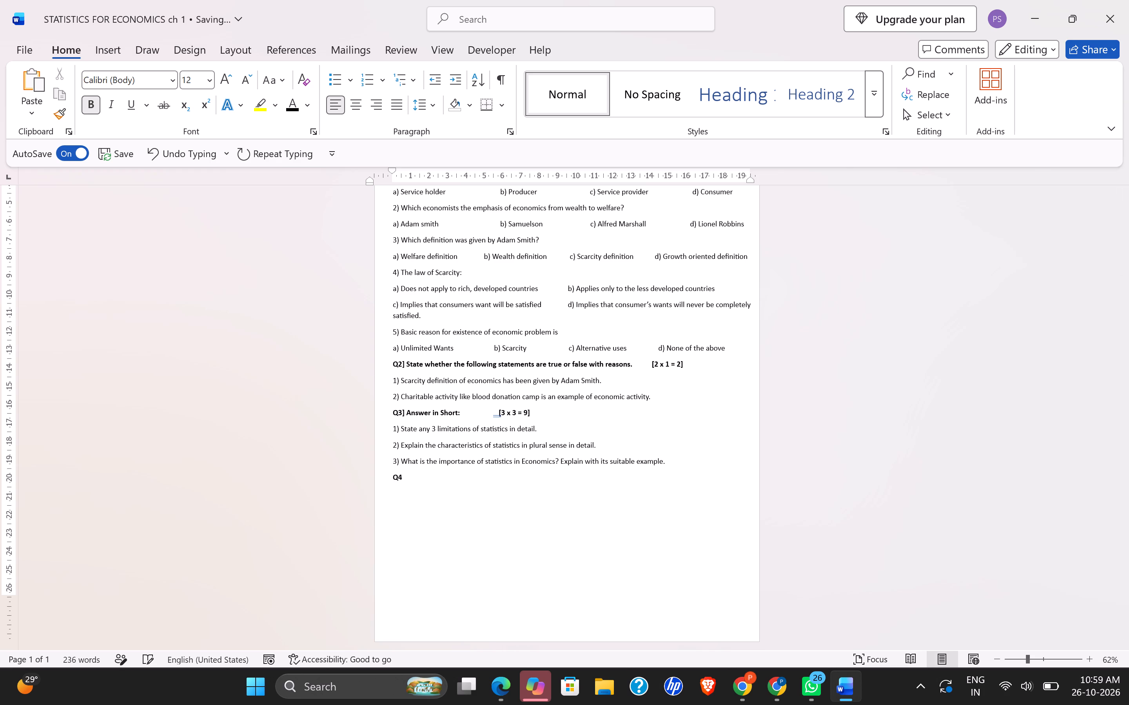
text(])
key(space)
key(shift+l)
text(ong A)
text(nswer)
key(space)
text(Questions)
text(:)
key(space)
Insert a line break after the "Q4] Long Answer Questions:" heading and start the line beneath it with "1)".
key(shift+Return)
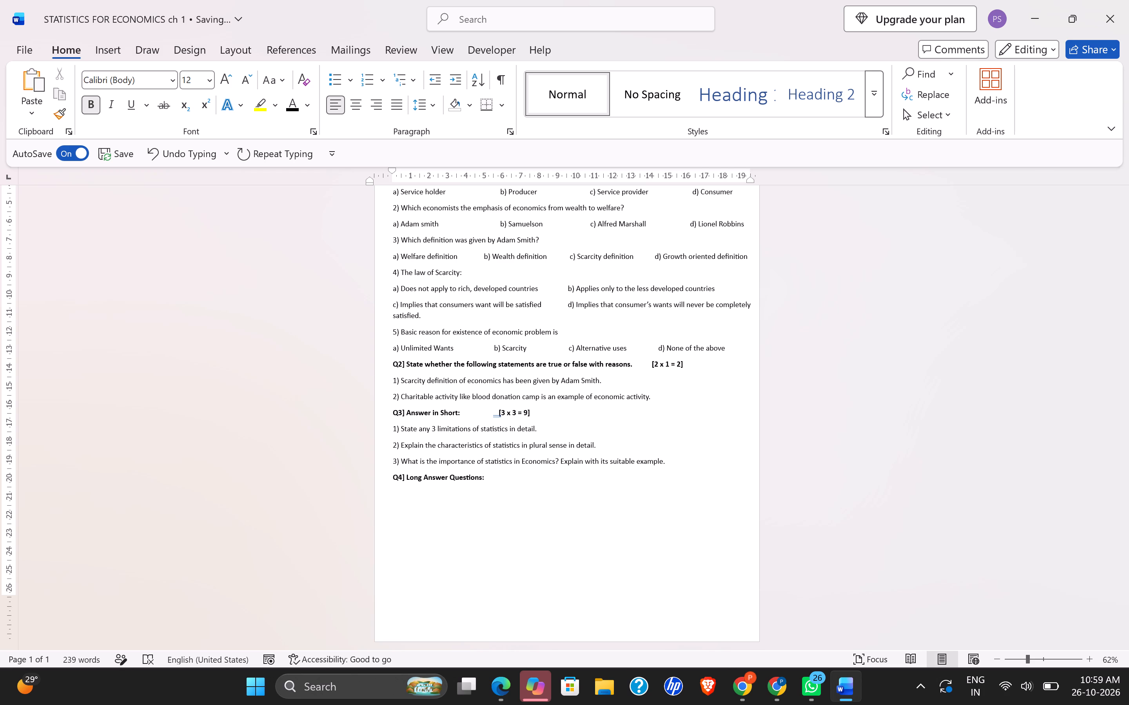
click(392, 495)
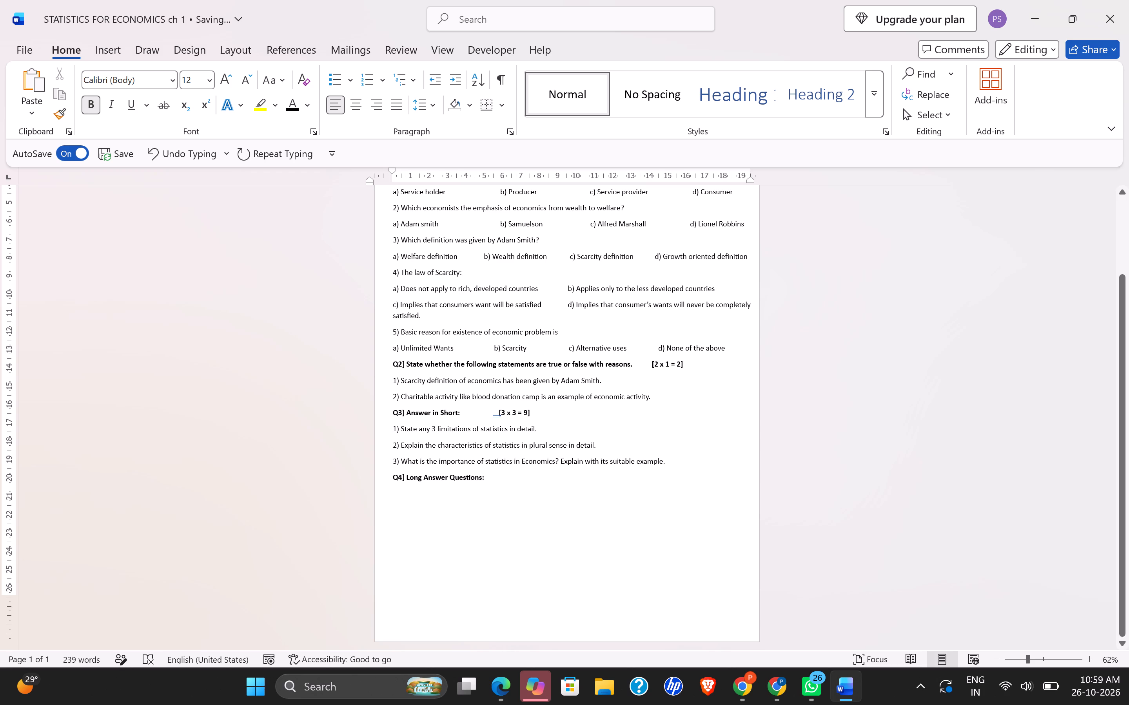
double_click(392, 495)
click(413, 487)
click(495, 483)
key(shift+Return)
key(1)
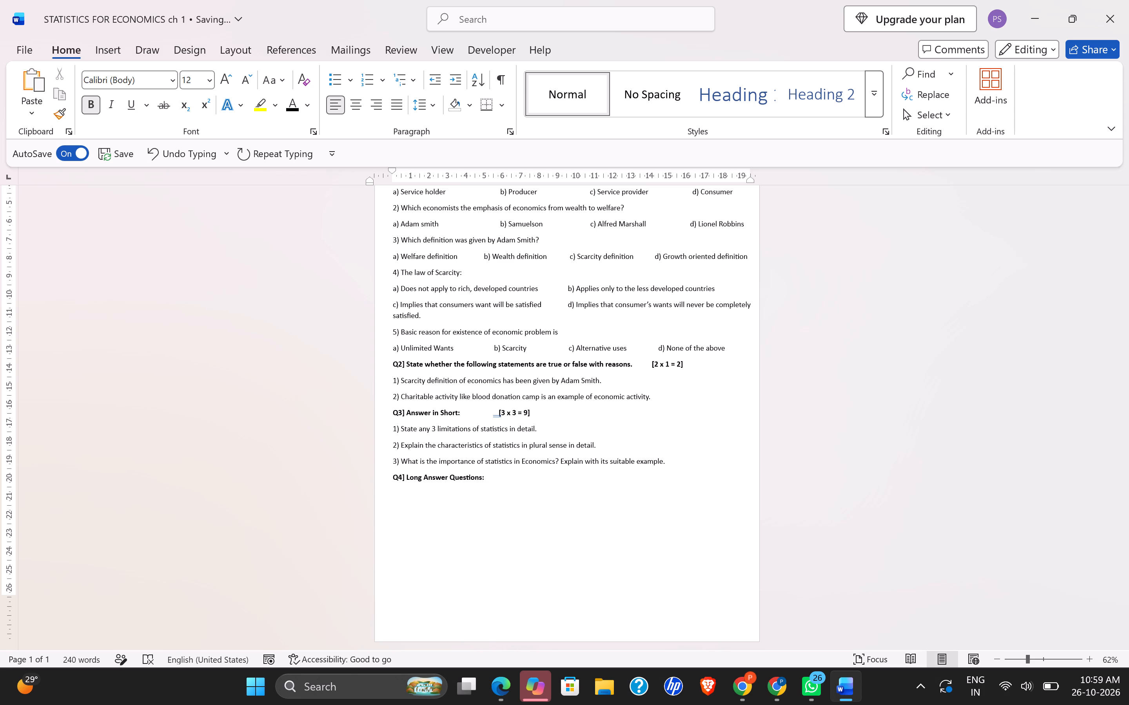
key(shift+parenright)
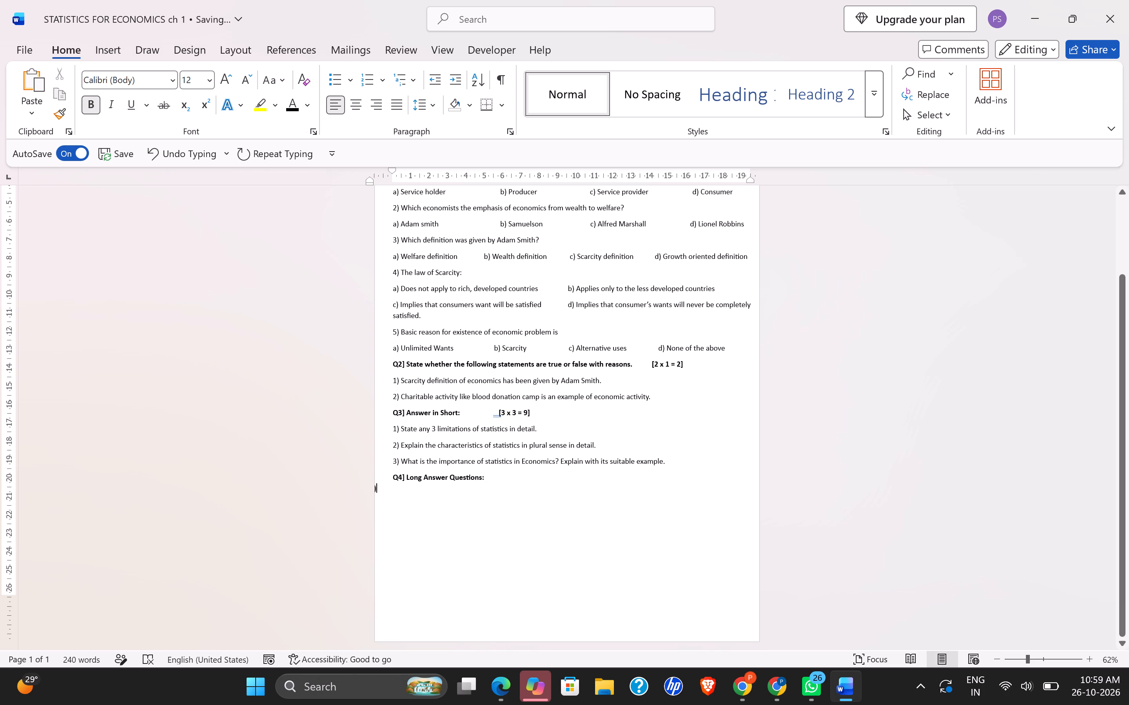
Adjust the Q4 paragraph's indents so that both its heading line and the "1)" line align with the left margin.
drag(372, 180, 405, 179)
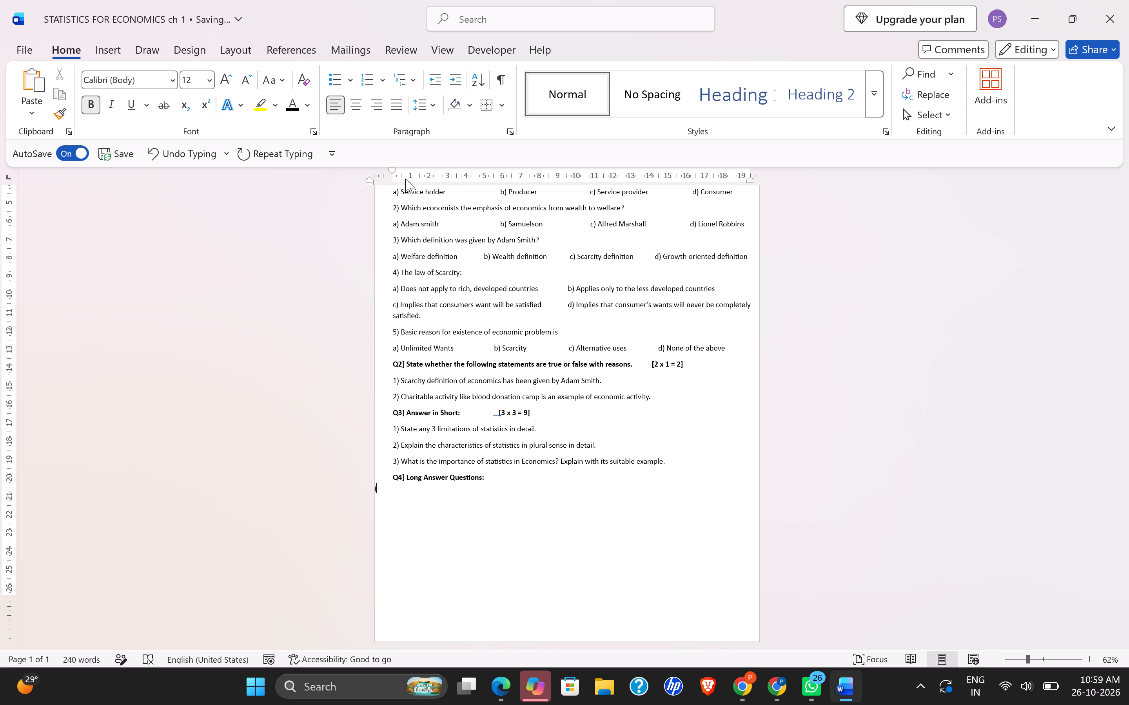
drag(405, 179, 405, 179)
drag(366, 182, 375, 185)
drag(371, 181, 392, 186)
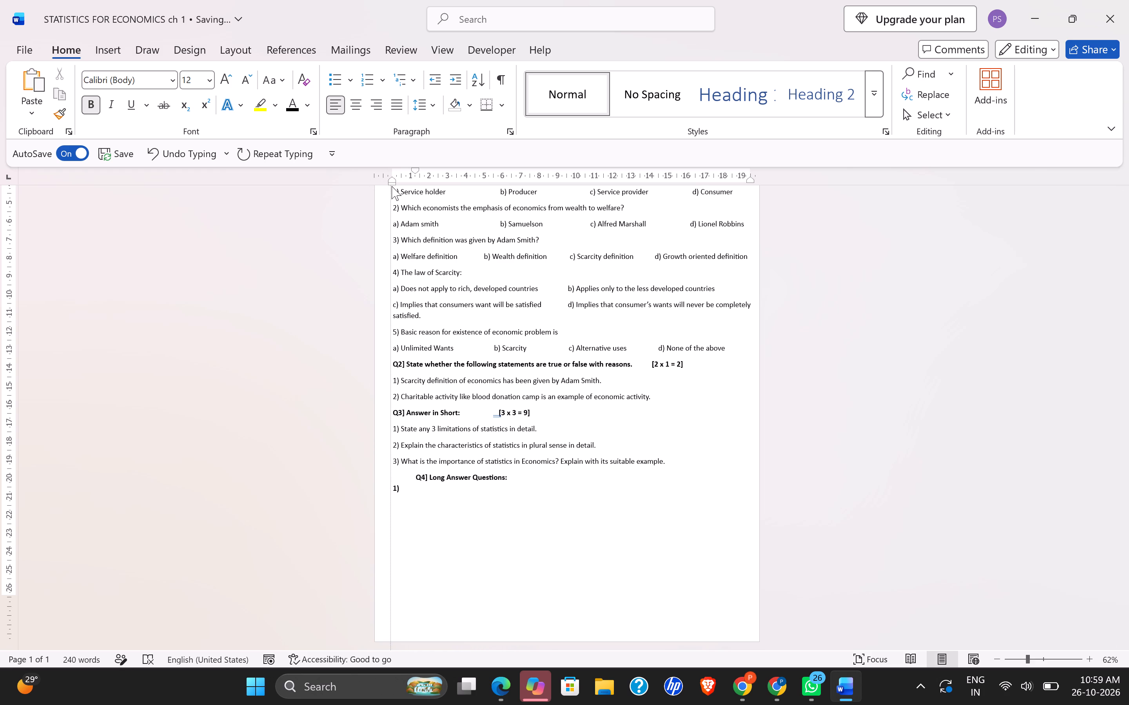
drag(392, 186, 394, 186)
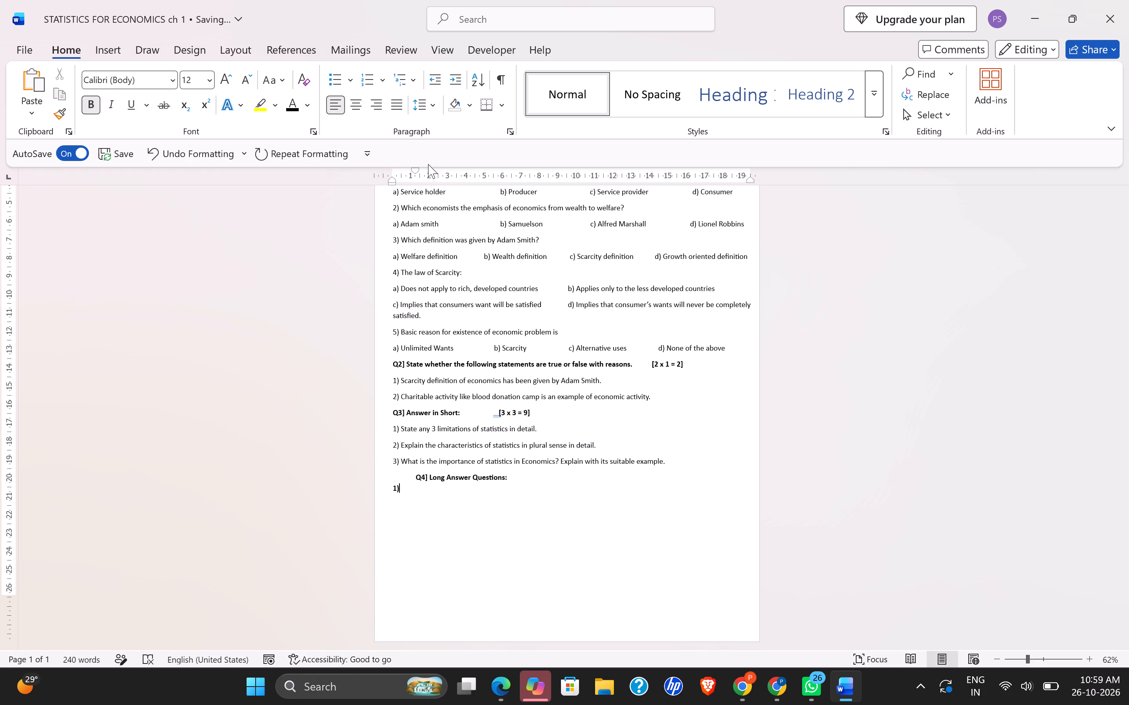
drag(420, 171, 407, 170)
drag(415, 172, 391, 168)
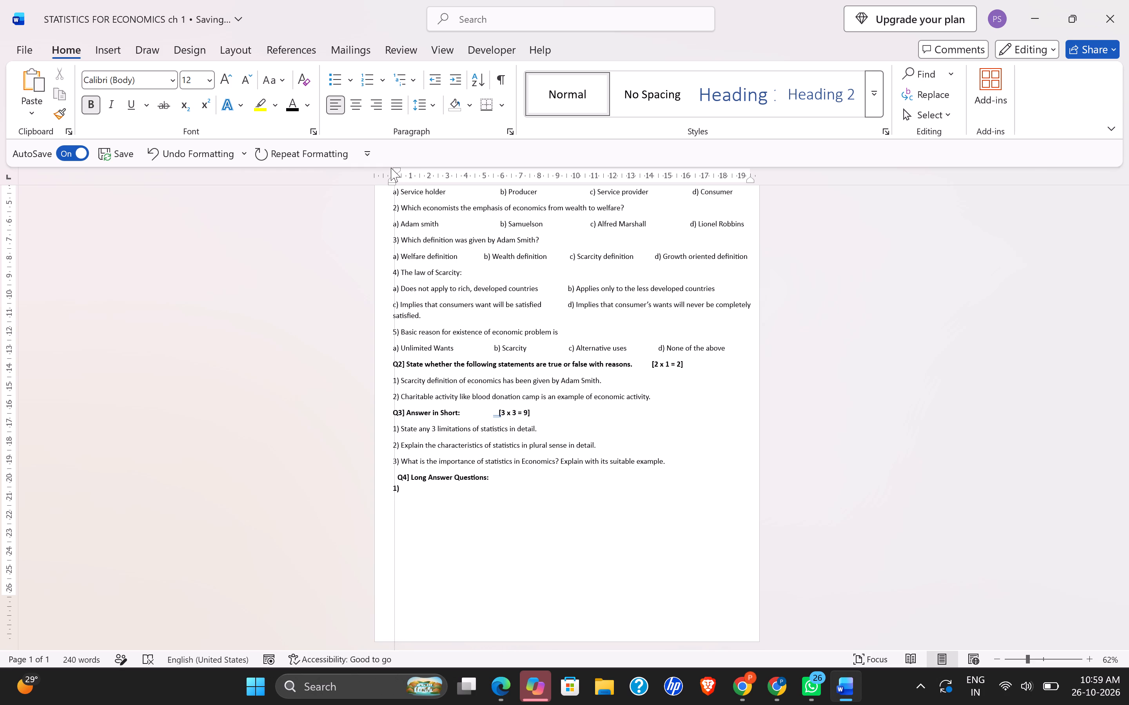
drag(391, 168, 390, 168)
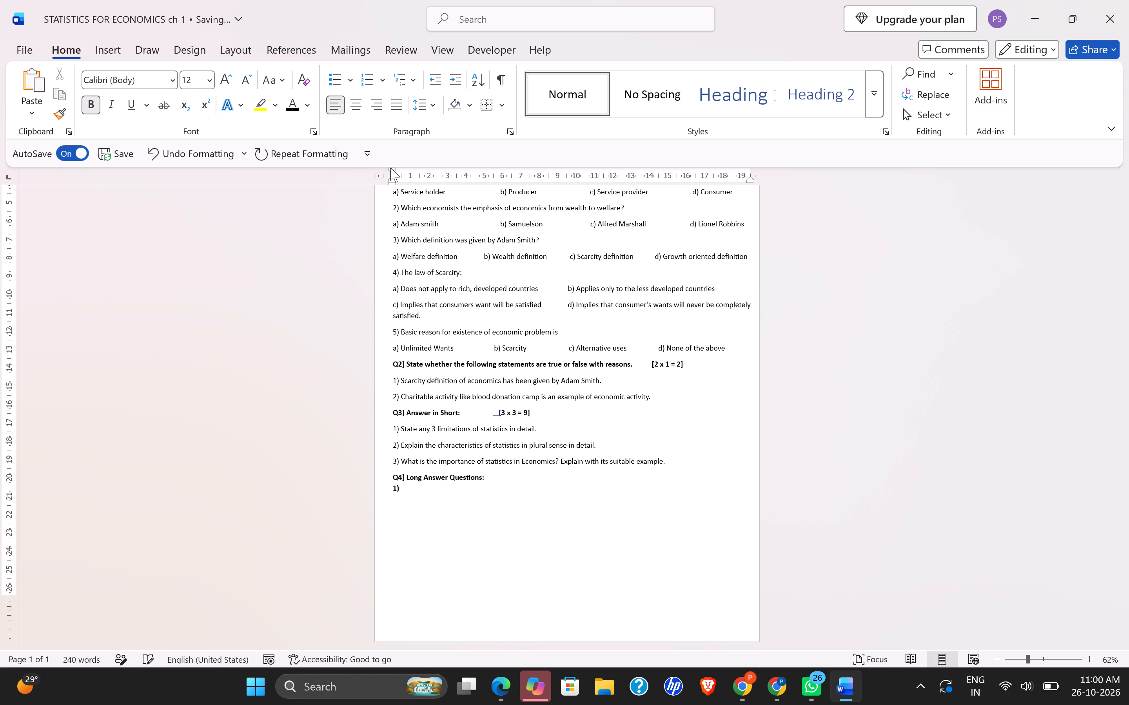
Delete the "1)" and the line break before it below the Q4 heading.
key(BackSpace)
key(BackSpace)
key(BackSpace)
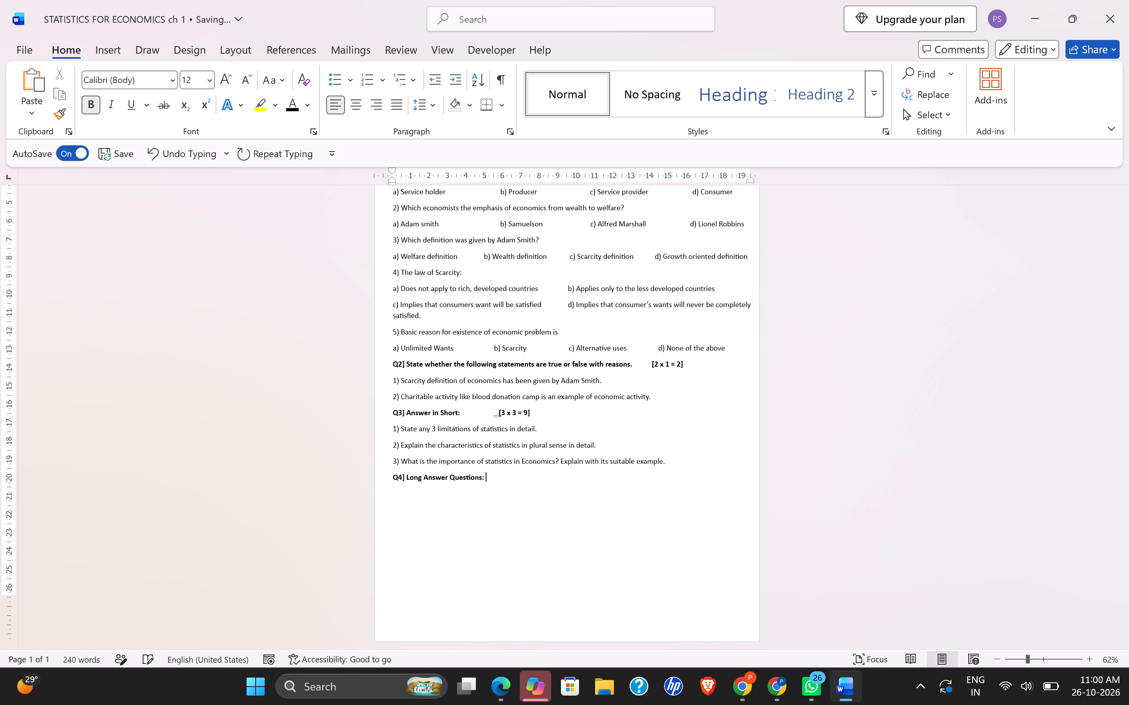
In a new paragraph below the Q4 heading, enter the bold question text "1) Explain various definitions of economics developed during the course of".
key(Return)
key(1)
key(shift+parenright)
key(space)
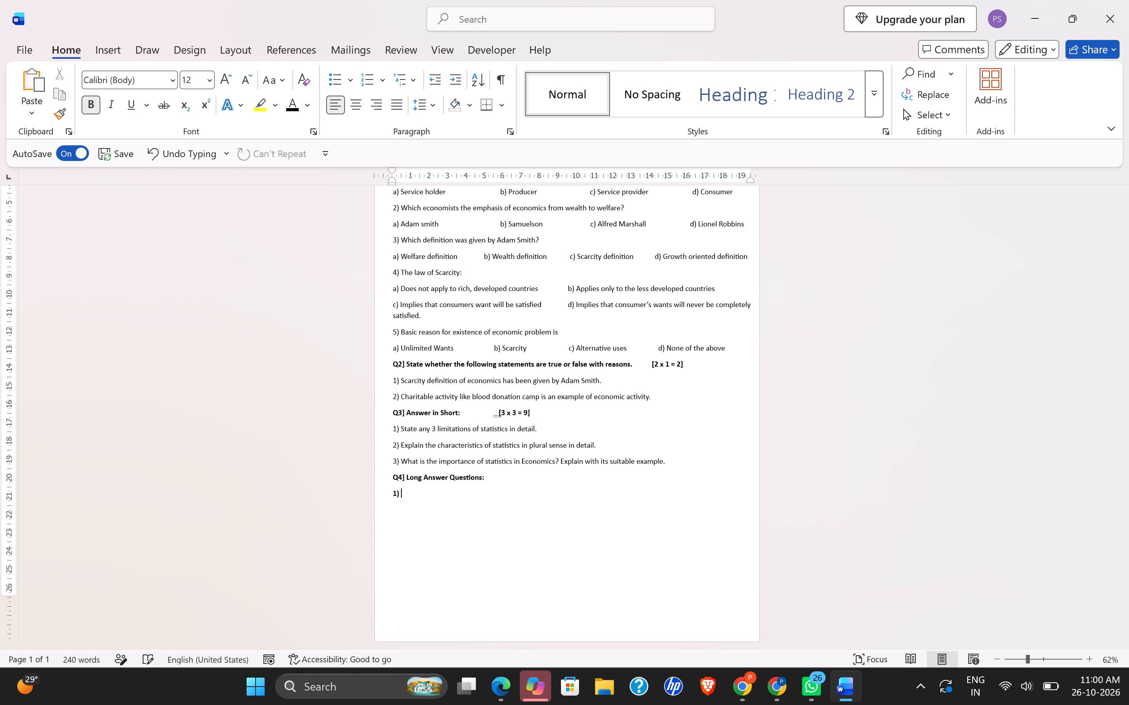
text(Explai)
text(n)
key(space)
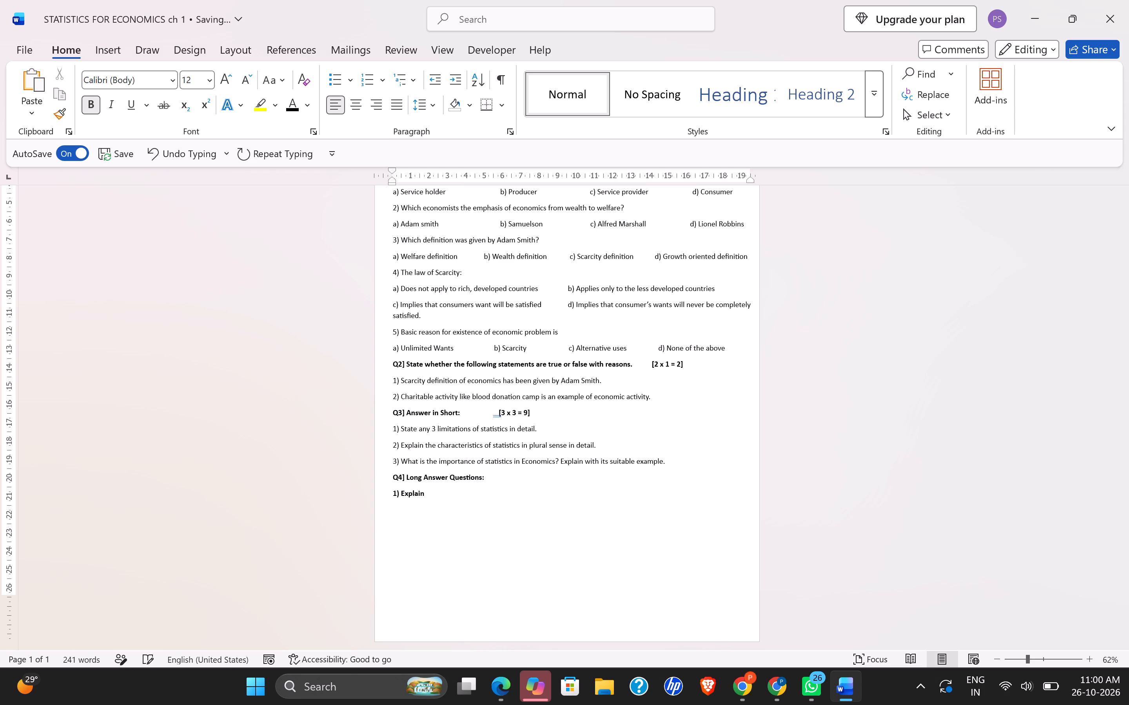
key(d)
key(BackSpace)
text(various)
key(space)
text(definitions)
key(space)
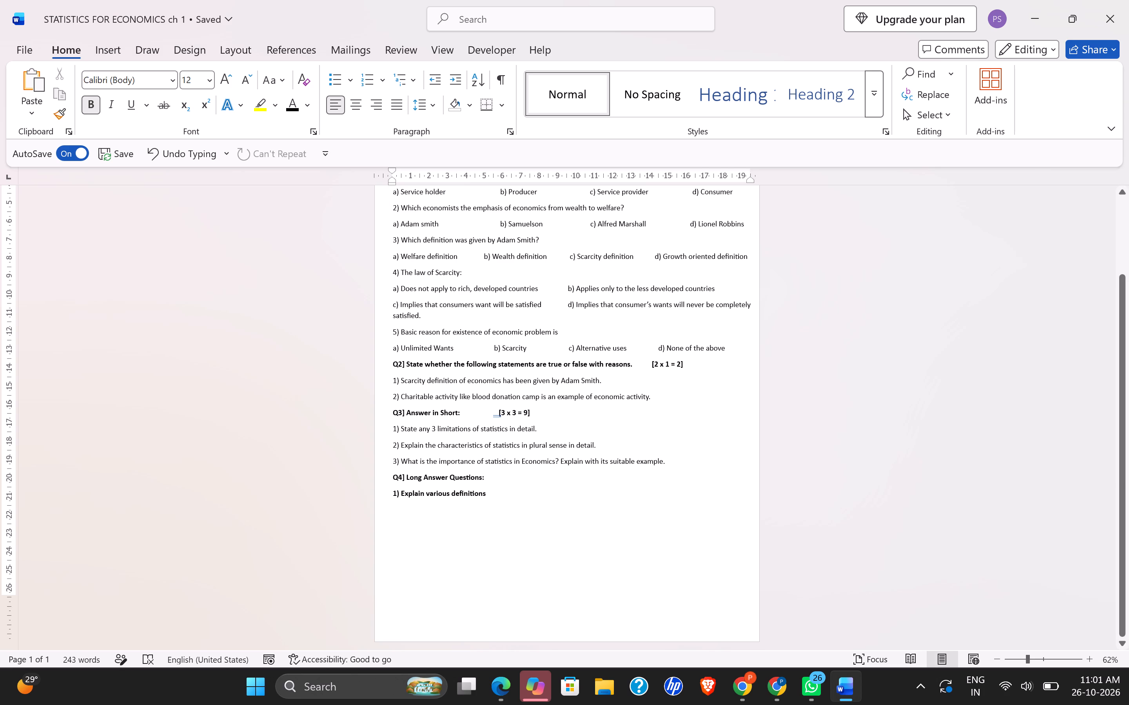
text(of)
key(space)
text(economics)
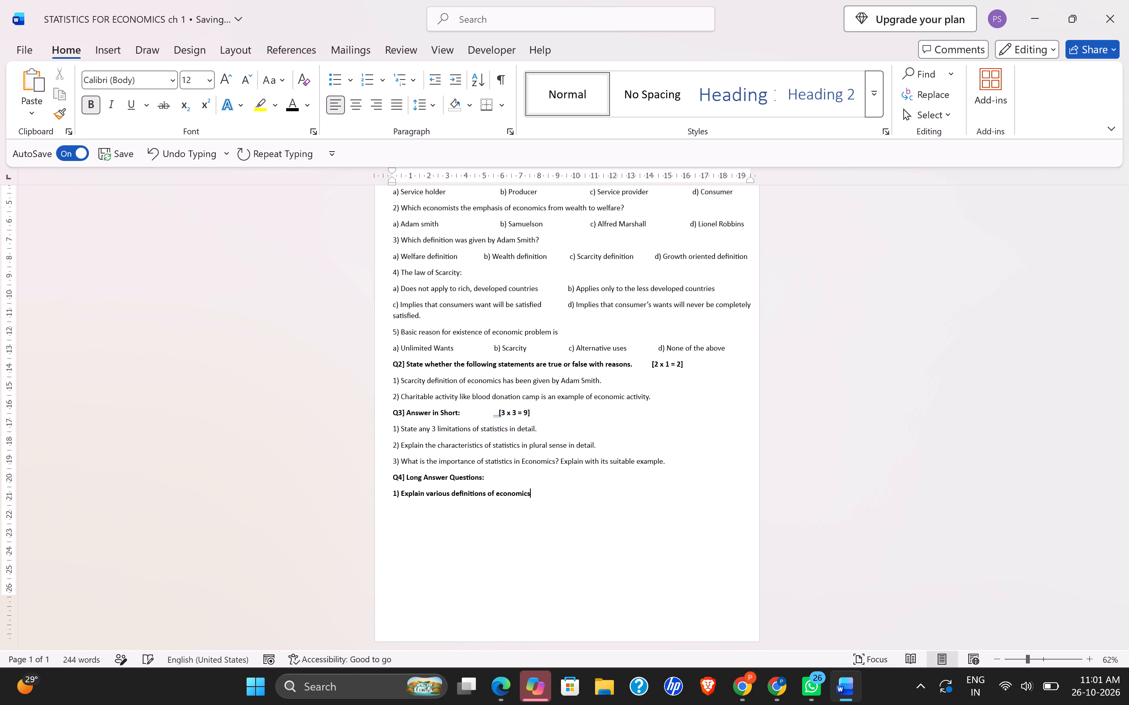
key(space)
text(devel)
text(oped during the course)
key(space)
text(of)
key(space)
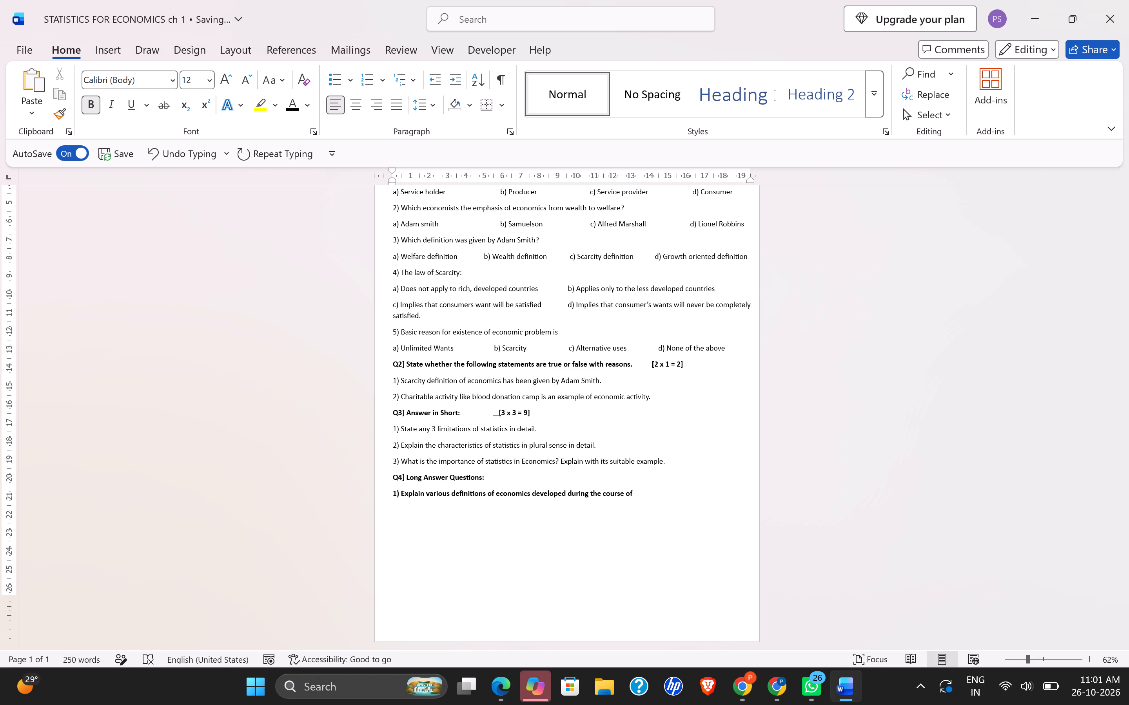
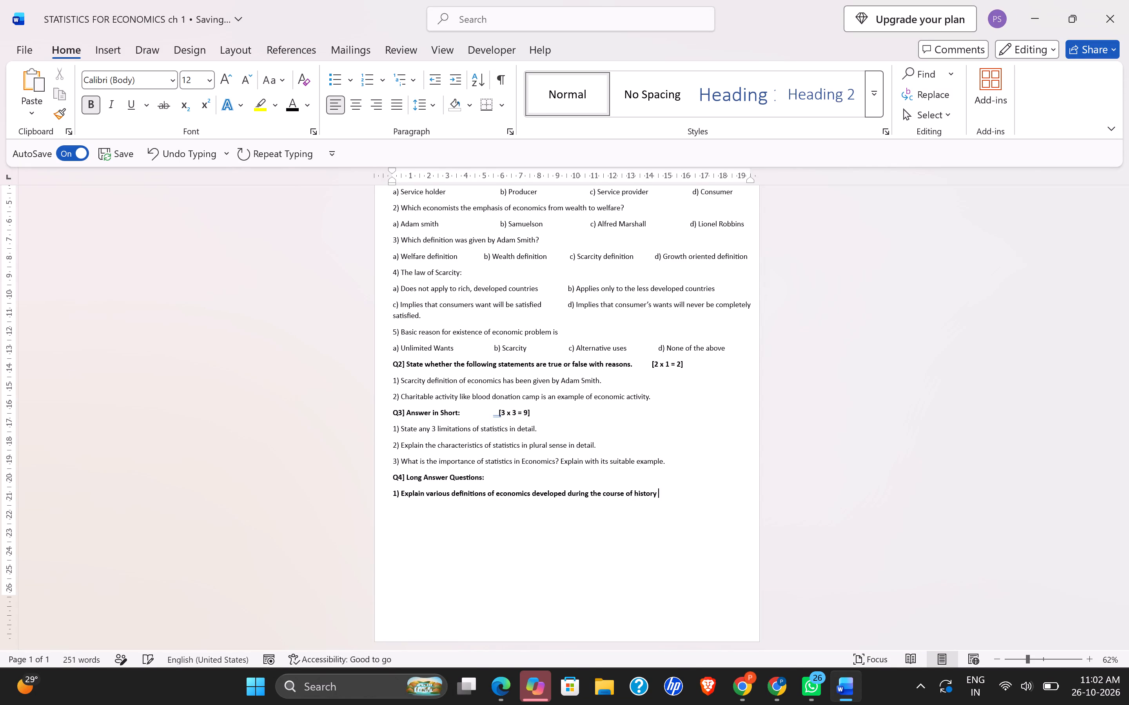
End Q4's question 1 with a question mark directly after "history" and start a new paragraph below it with "2)".
key(BackSpace)
key(shift+question)
key(Return)
text(2))
key(space)
Add the marks note "( 3 mark)" after Q4's question 1, separated from the question mark by three spaces.
click(671, 500)
key(space)
key(space)
key(space)
text(( 3)
key(space)
text(marl)
key(BackSpace)
text(k))
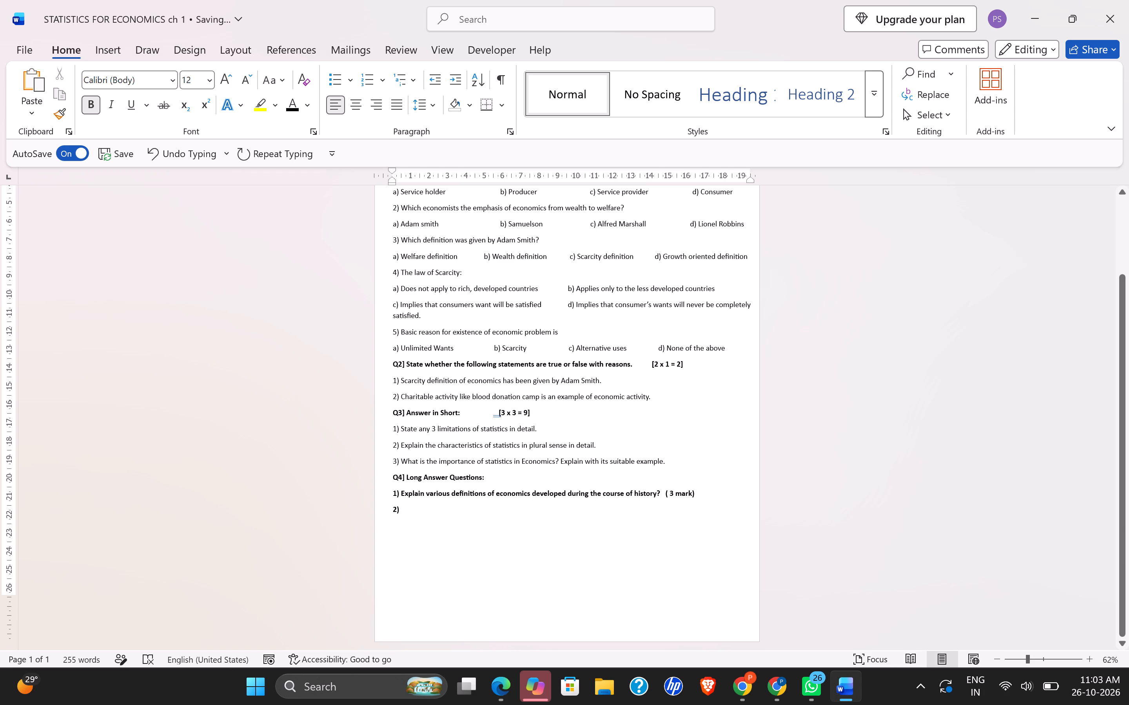
Insert "with suitable example" after "history" and before the question mark in Q4's question 1.
click(655, 492)
key(space)
text(with suitable)
key(space)
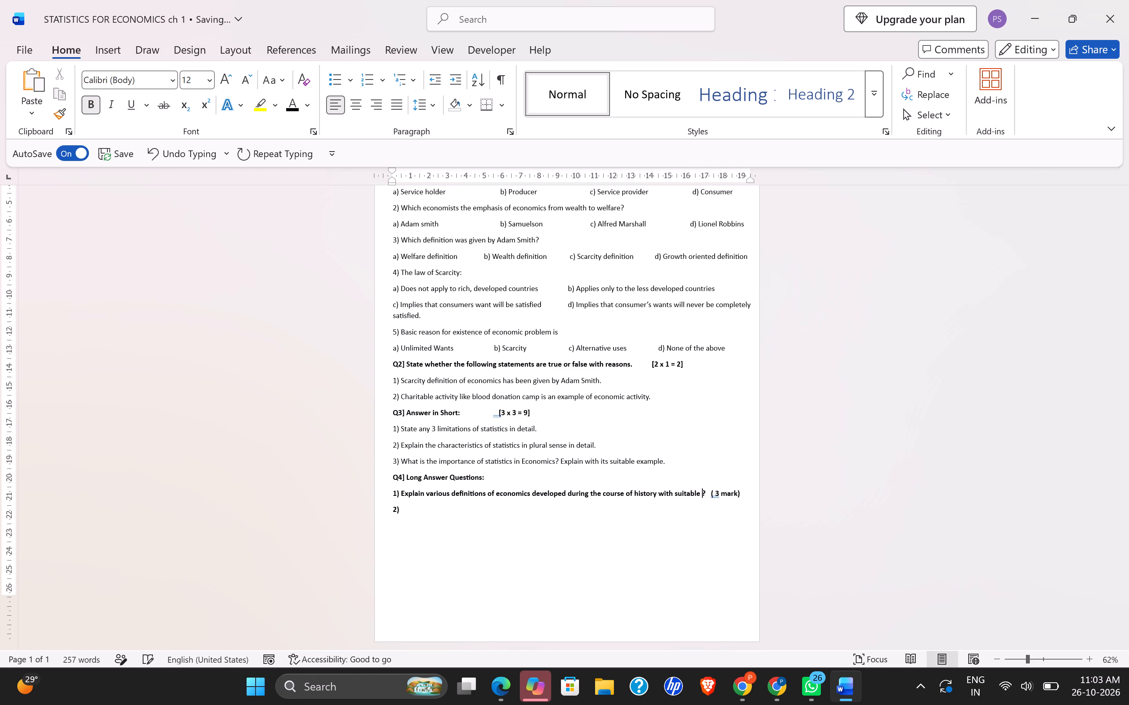
text(example)
Put the "( 3 mark)" note on its own line beneath question 1 with a line break inside the same paragraph.
click(735, 501)
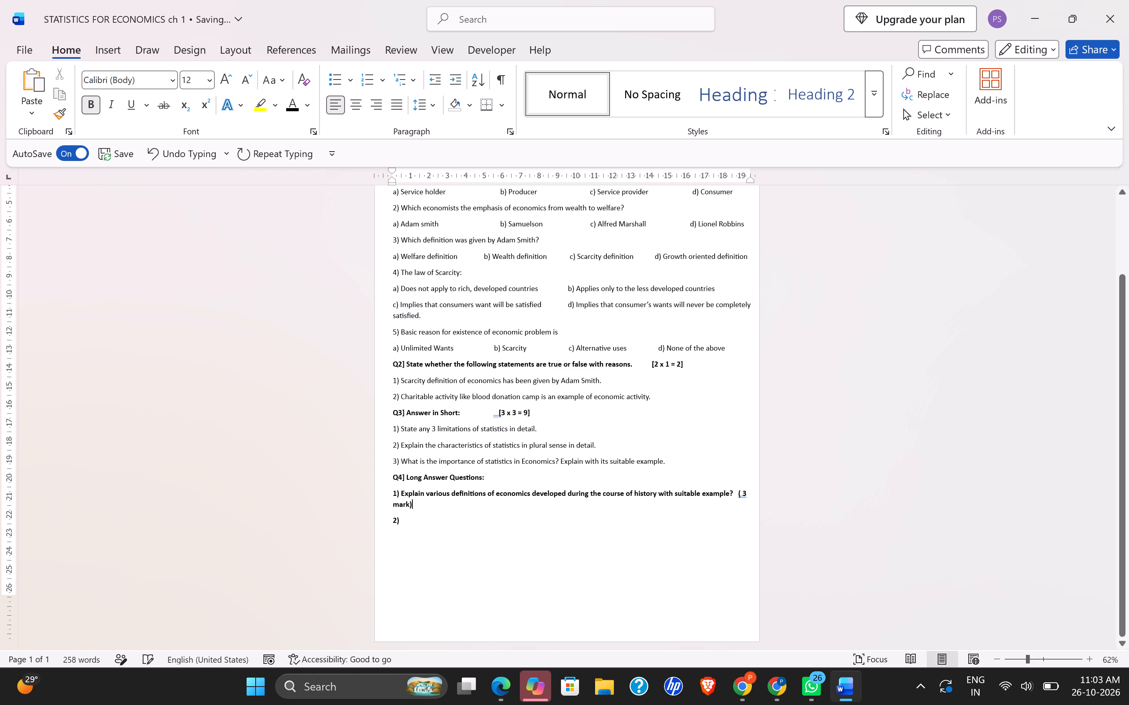
key(Right)
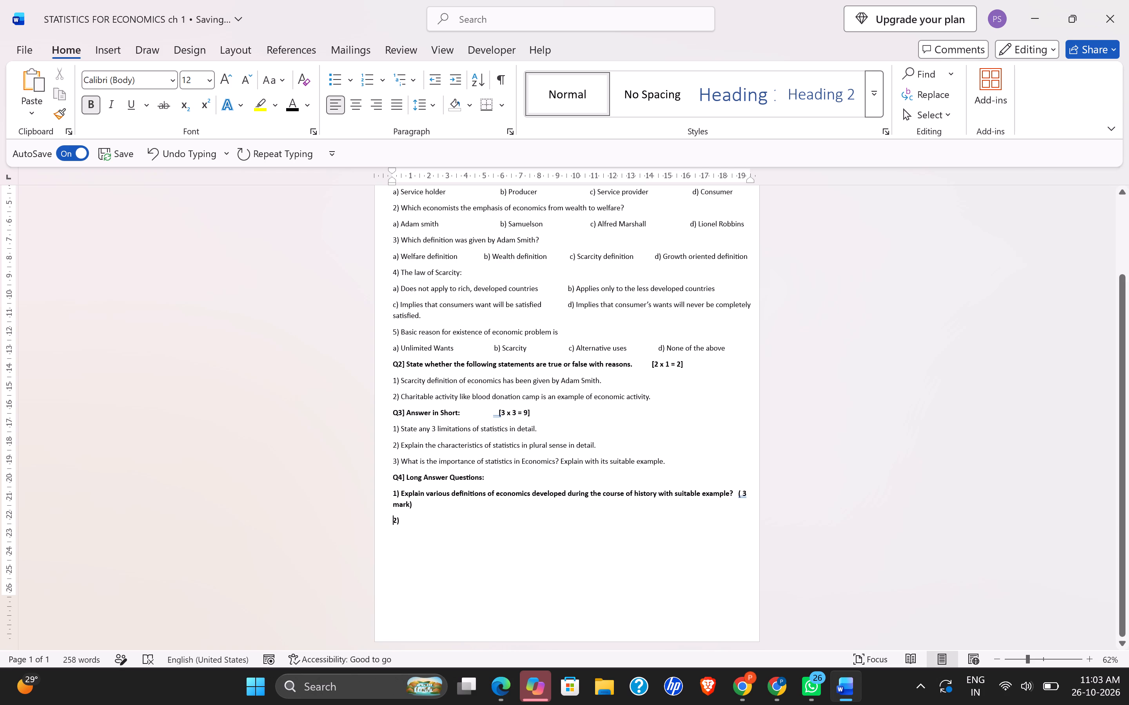
click(740, 490)
key(Left)
key(Return)
key(Return)
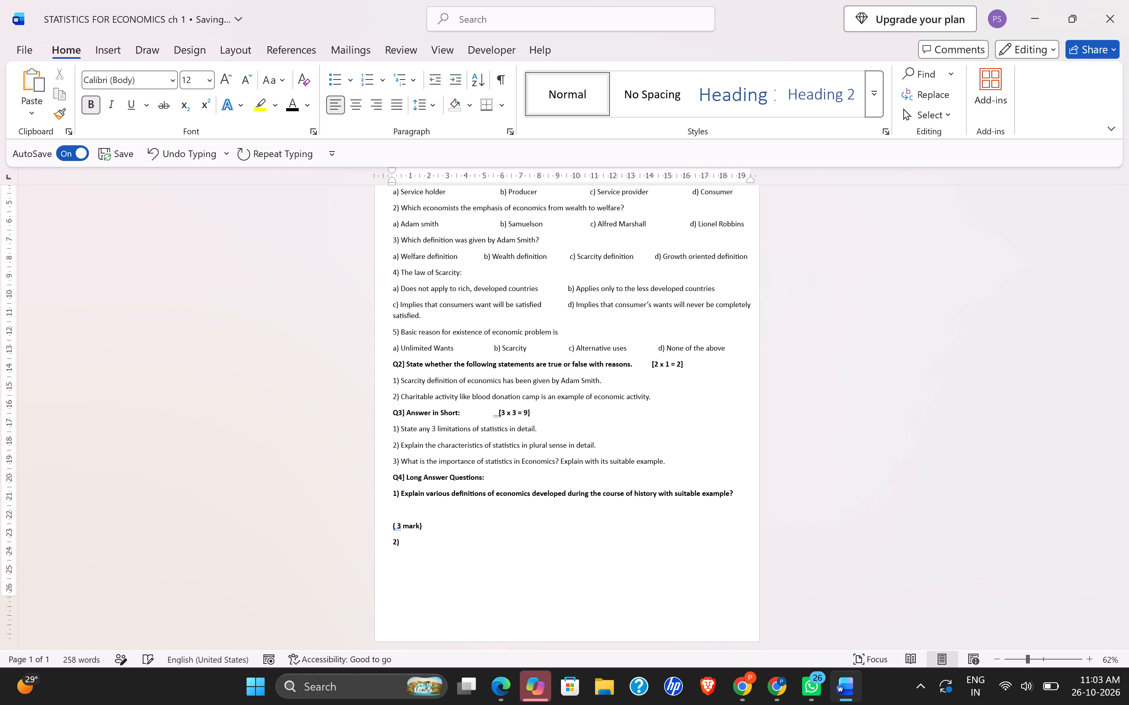
key(BackSpace)
key(BackSpace)
key(shift+Return)
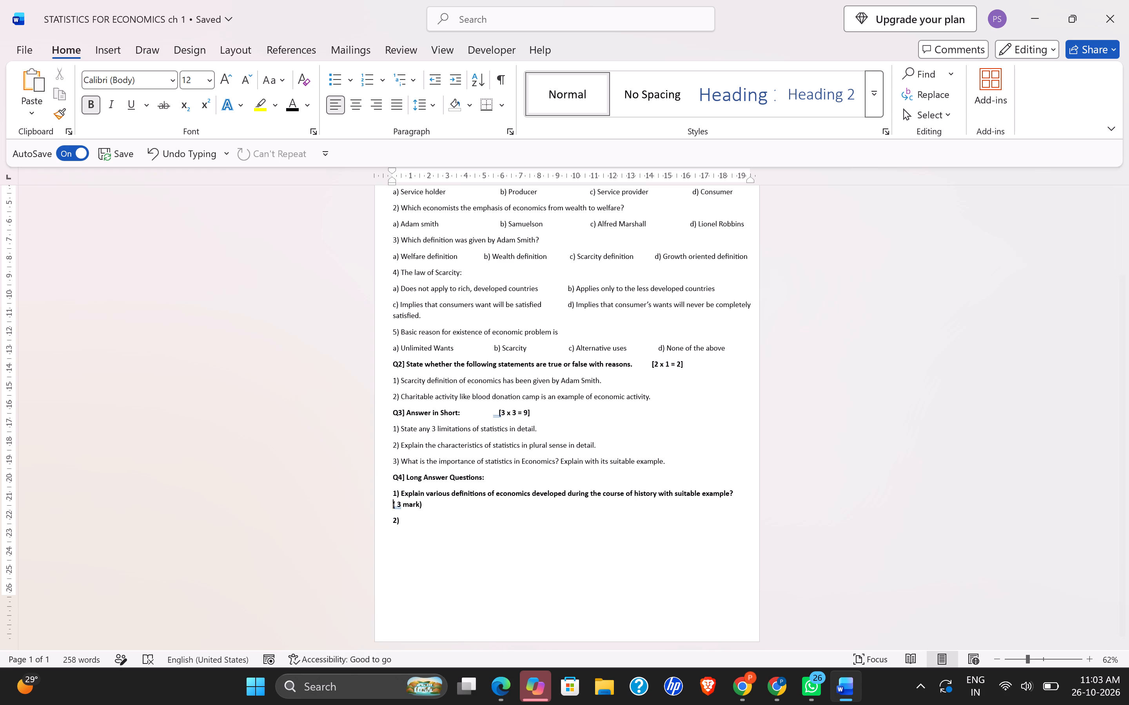
Remove the bold formatting from Q4's question 1 and its "( 3 mark)" note.
drag(391, 490, 408, 500)
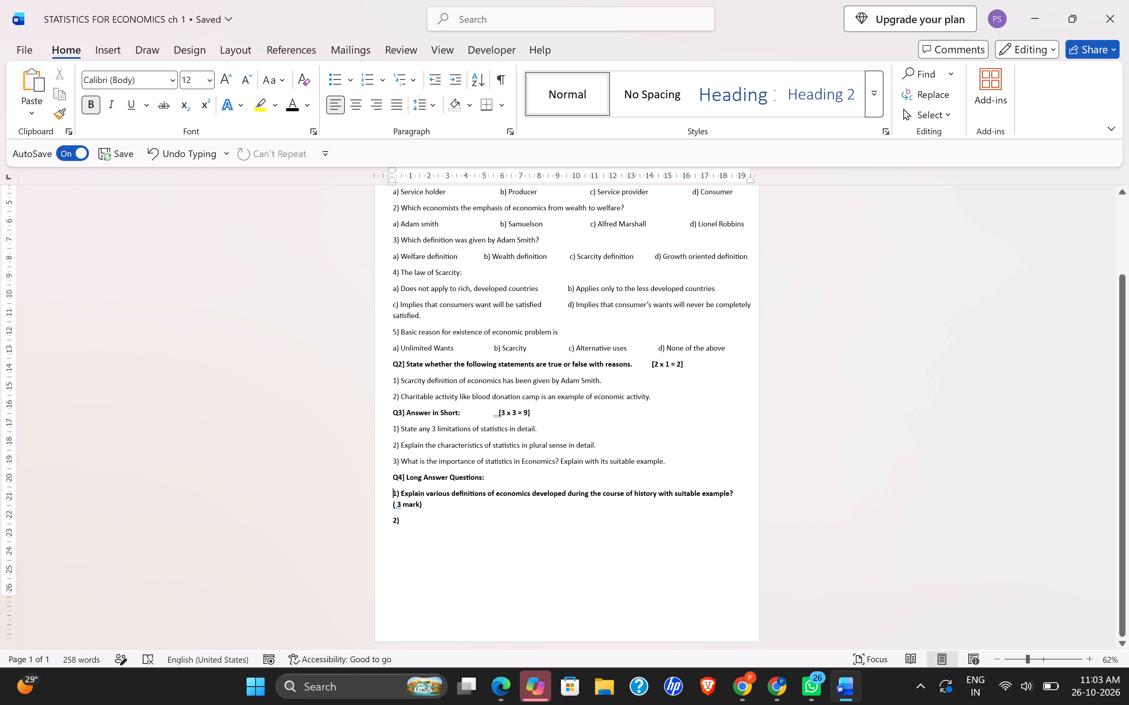
drag(408, 500, 430, 506)
click(442, 488)
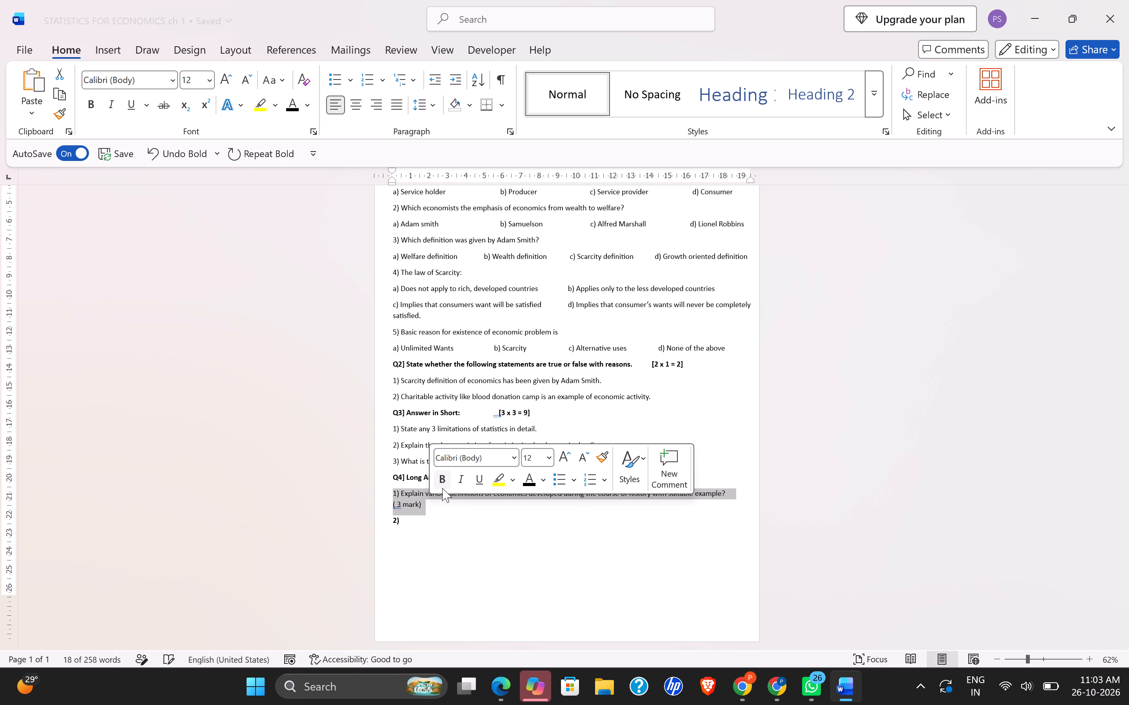
click(429, 557)
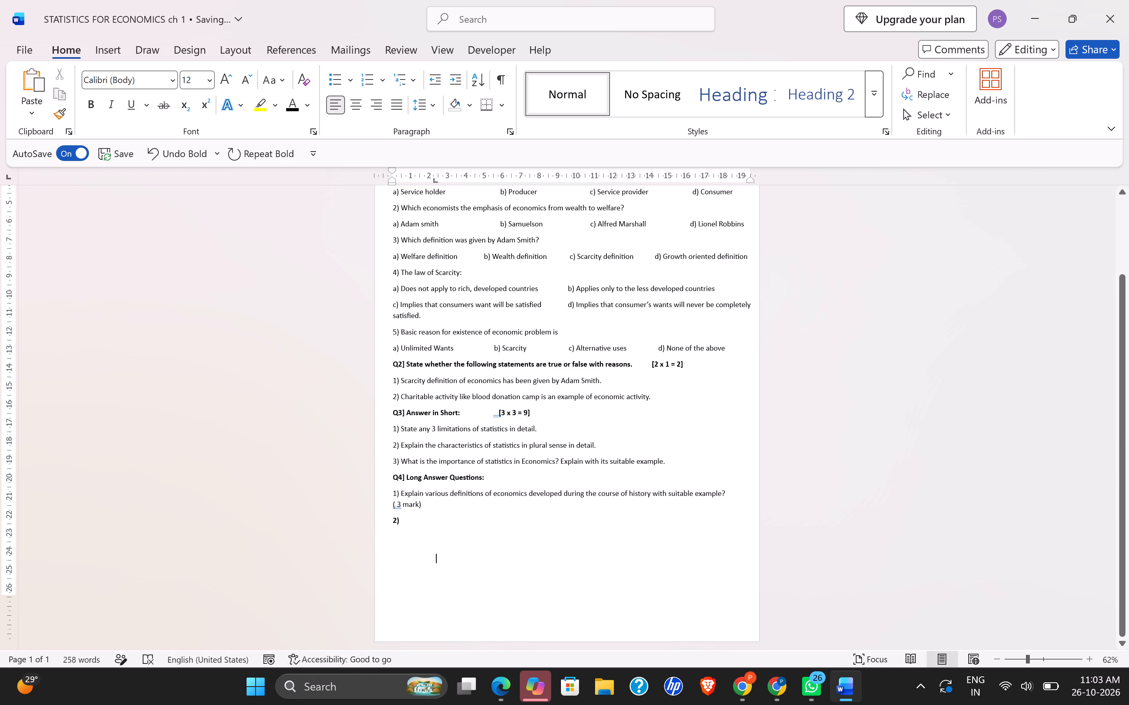
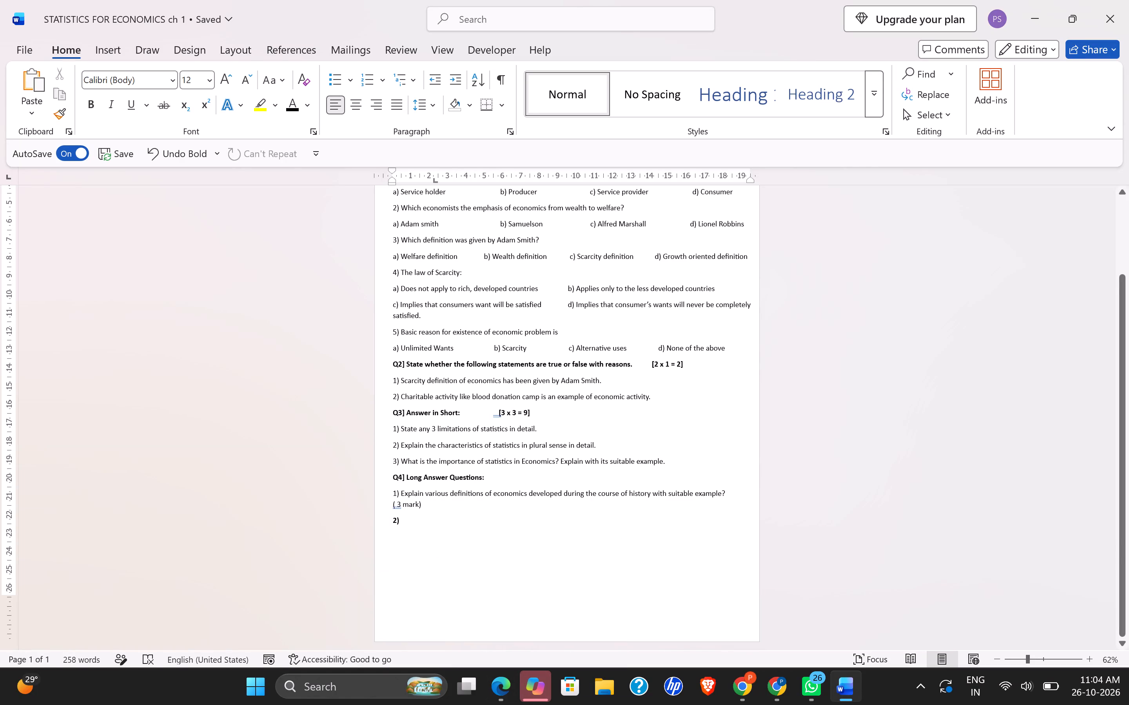
Begin Q4's question 2 with the words "Explain the characteristics" after its number, correcting any misspellings.
click(425, 535)
click(420, 524)
key(shift+e)
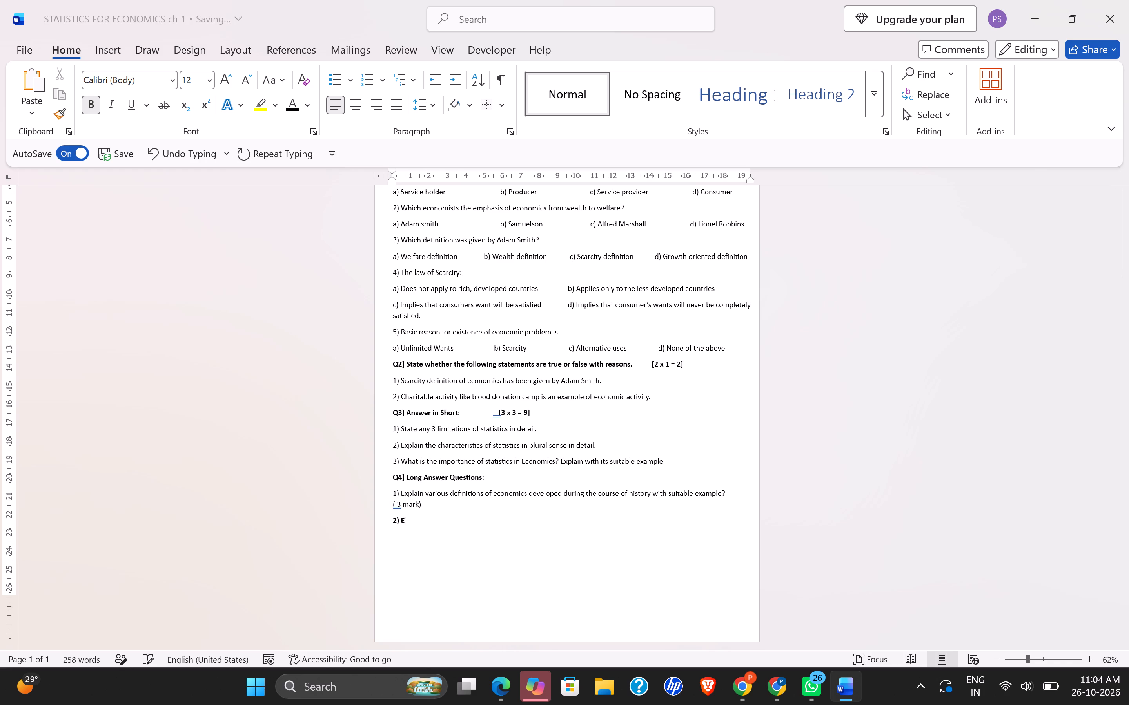
text(xplain)
key(space)
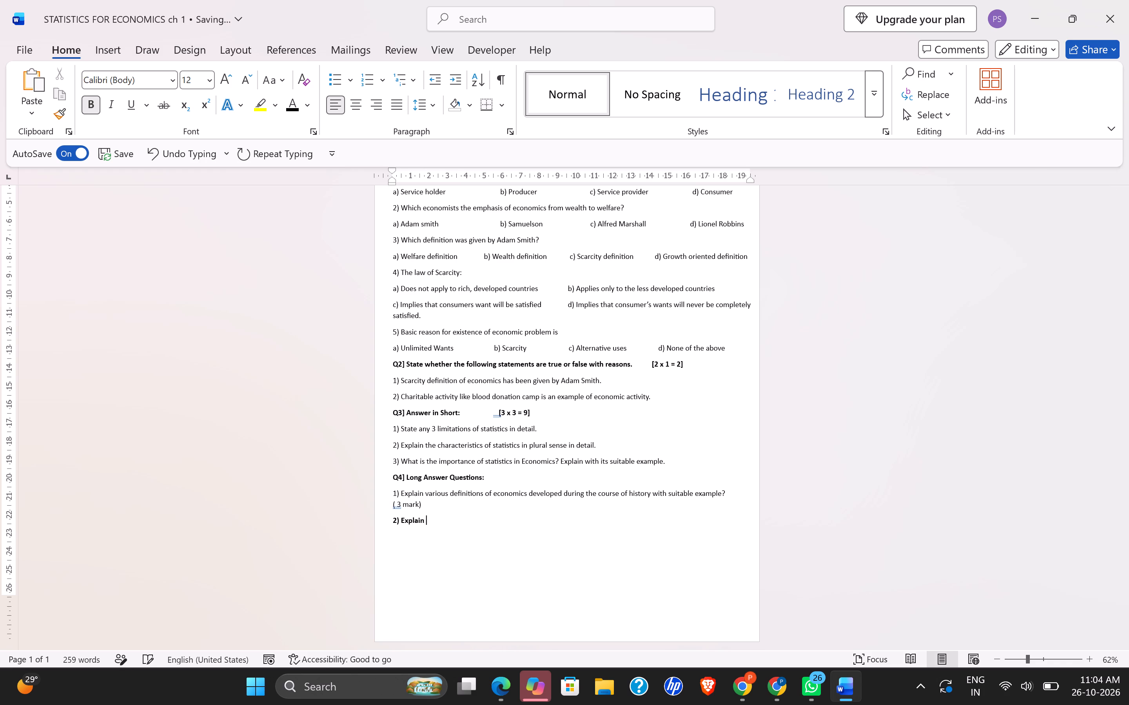
text(the chharacter)
click(451, 525)
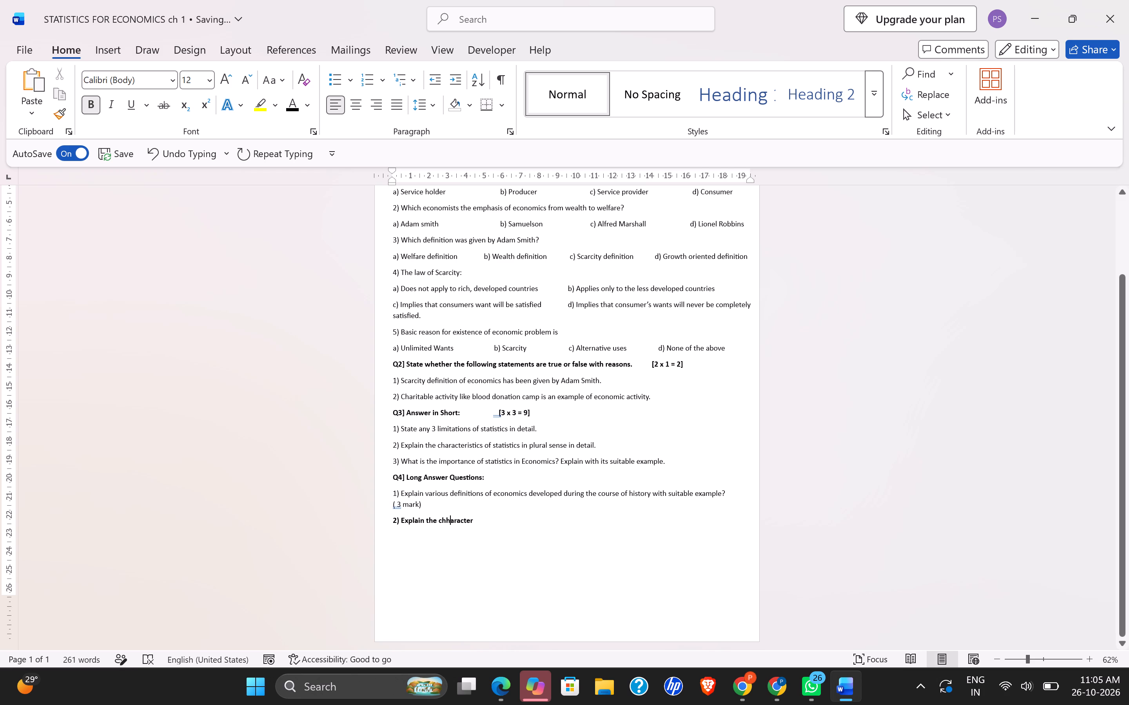
key(BackSpace)
click(498, 515)
click(477, 527)
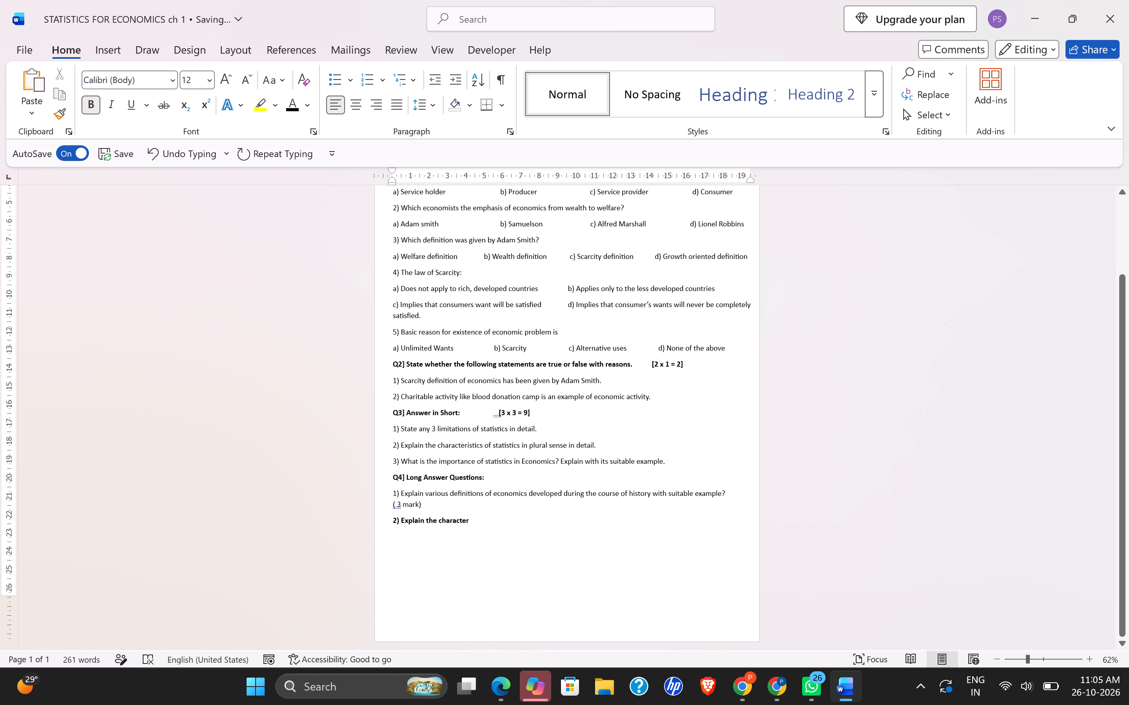
click(466, 520)
text(istics)
key(space)
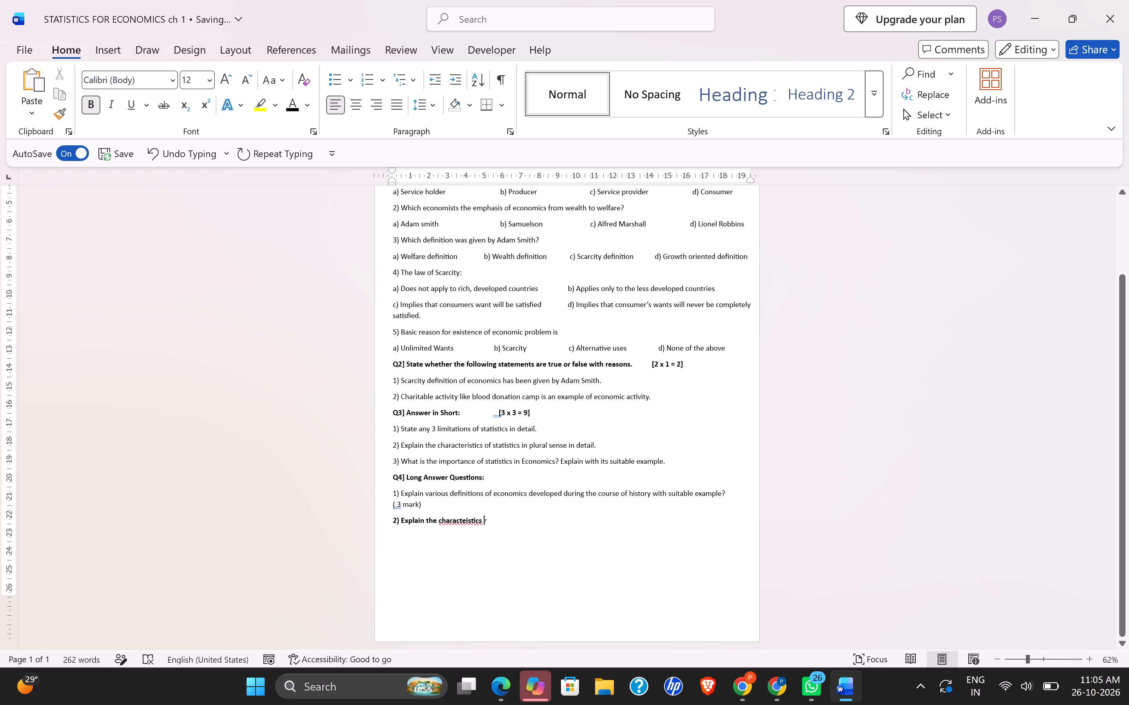
click(464, 523)
key(Right)
key(r)
click(502, 527)
key(BackSpace)
key(BackSpace)
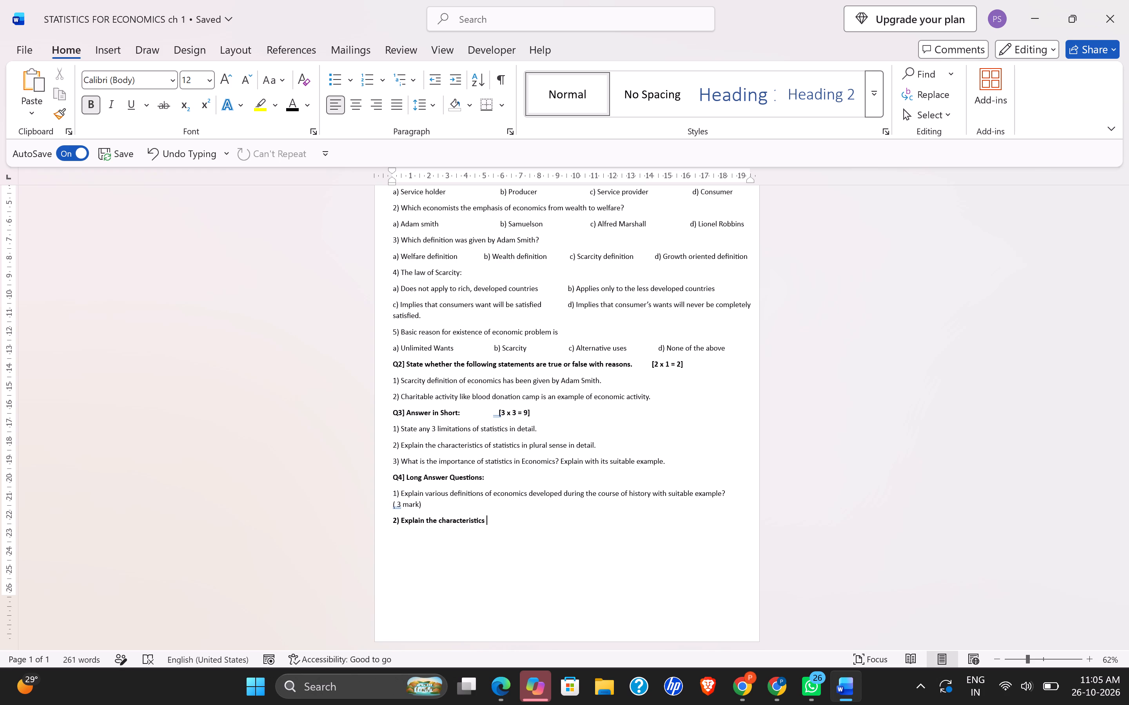
Complete Q4's question 2 with "of statistics of economics in detail." after "characteristics".
text(of stat)
key(i)
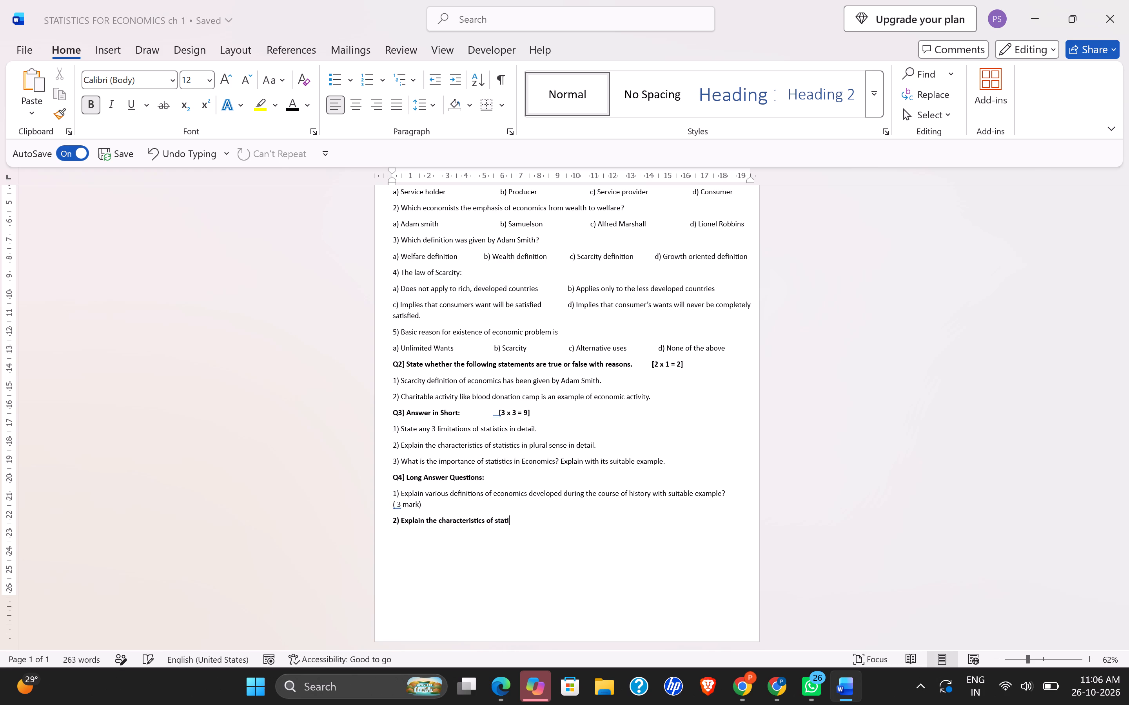
text(stics)
key(space)
text(of eco)
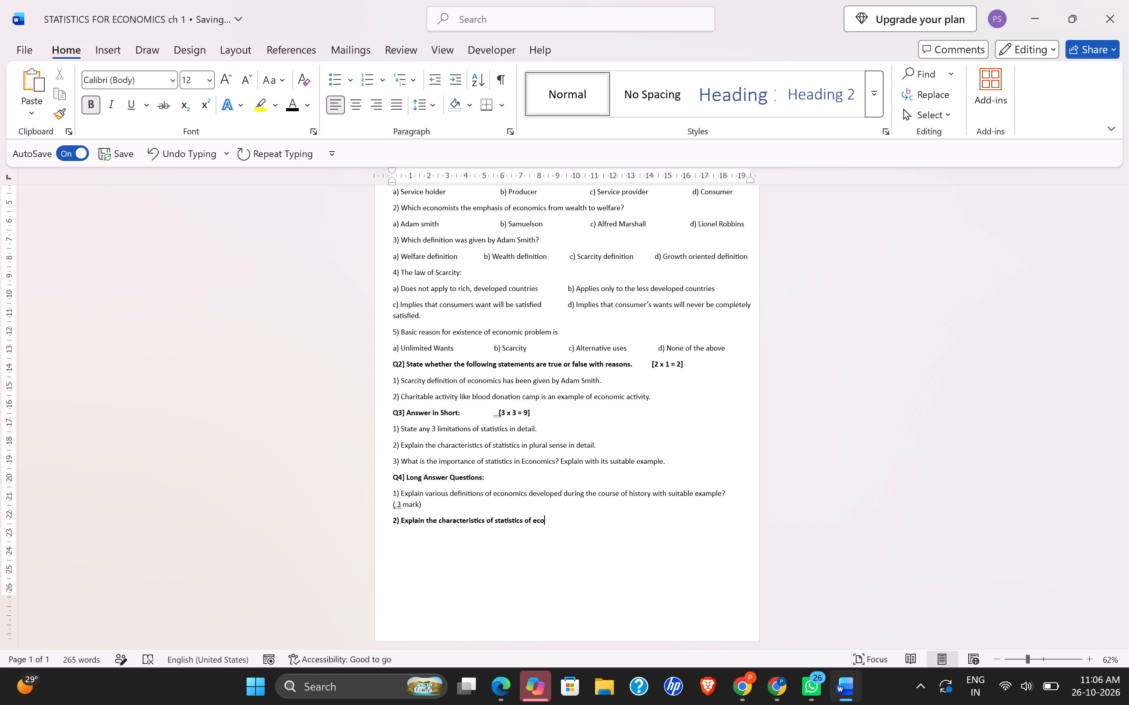
text(nomics)
key(space)
key(o)
key(BackSpace)
text(in detail)
key(space)
key(shift+parenright)
key(BackSpace)
key(BackSpace)
key(period)
Add the marks note "(4 Marks)" after Q4's question 2 on the same line.
key(space)
text(()
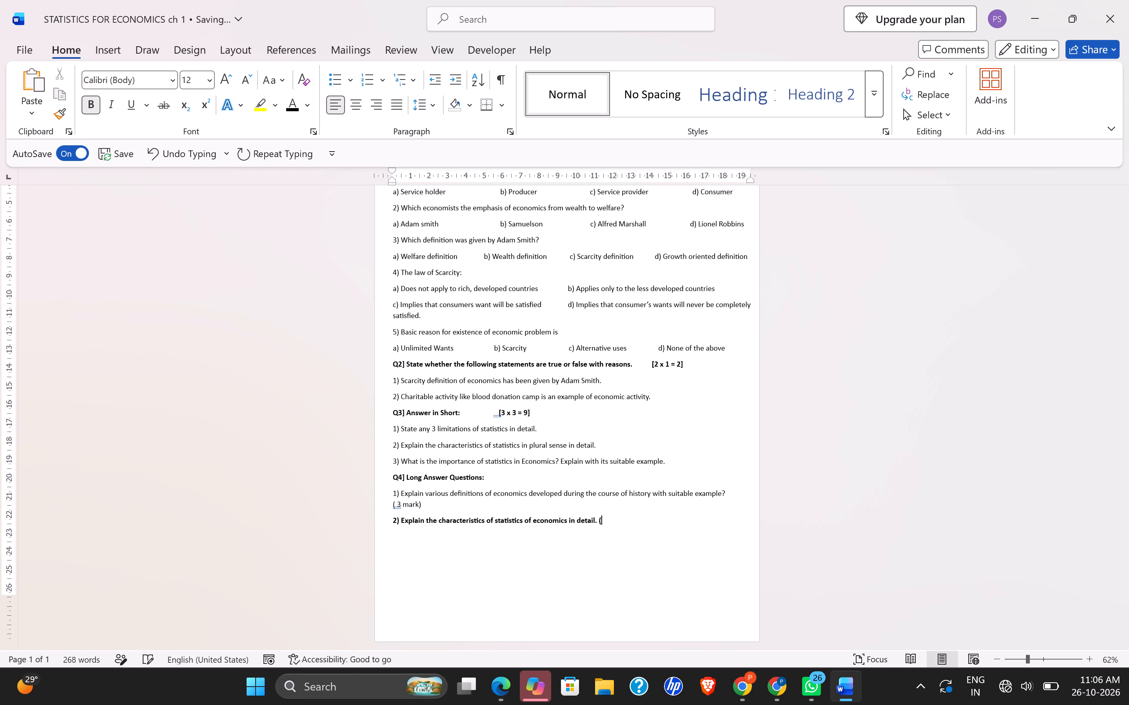
text(4)
key(space)
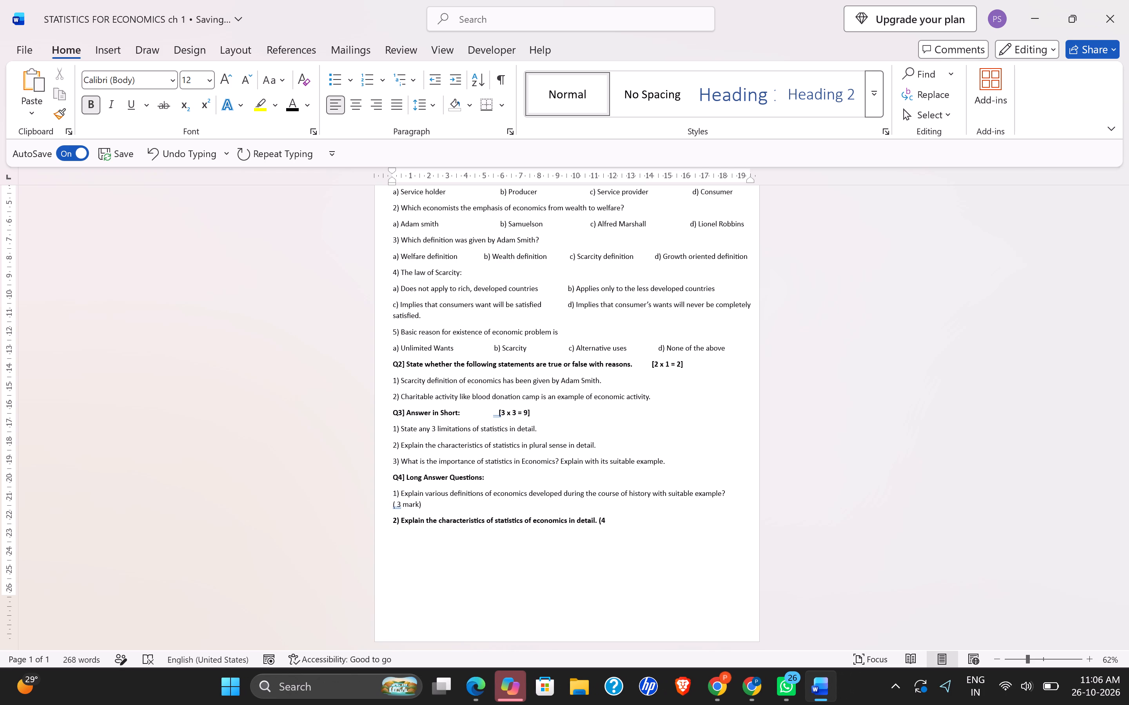
text(Marks)
key(shift+parenright)
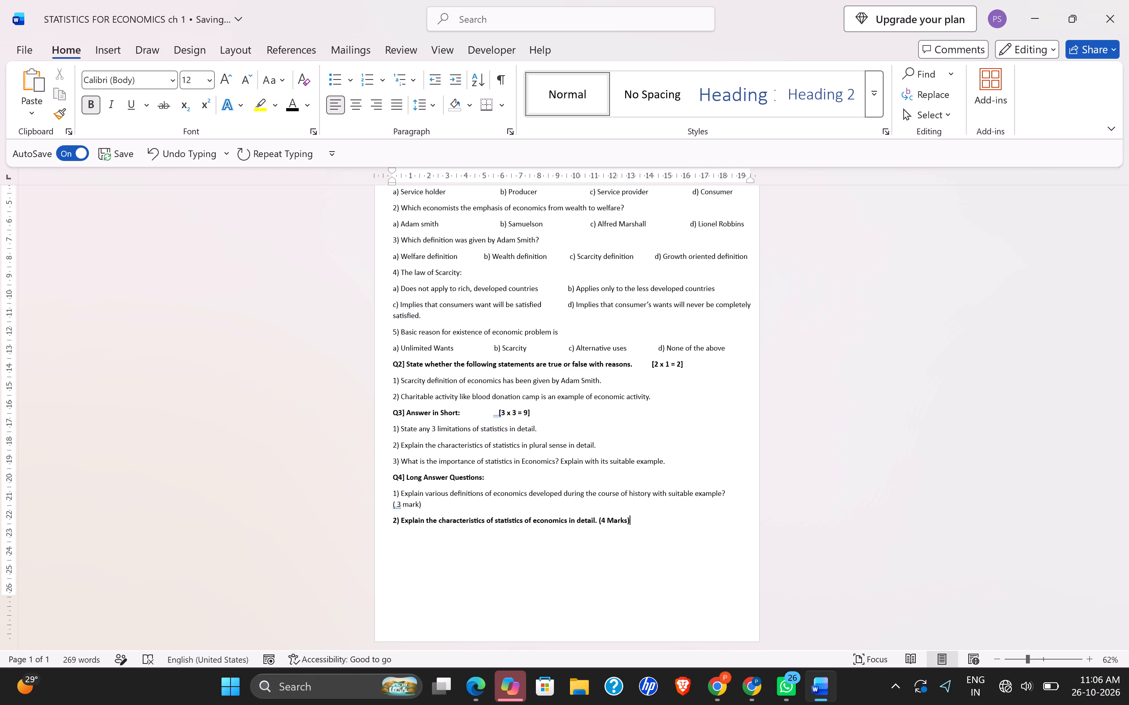
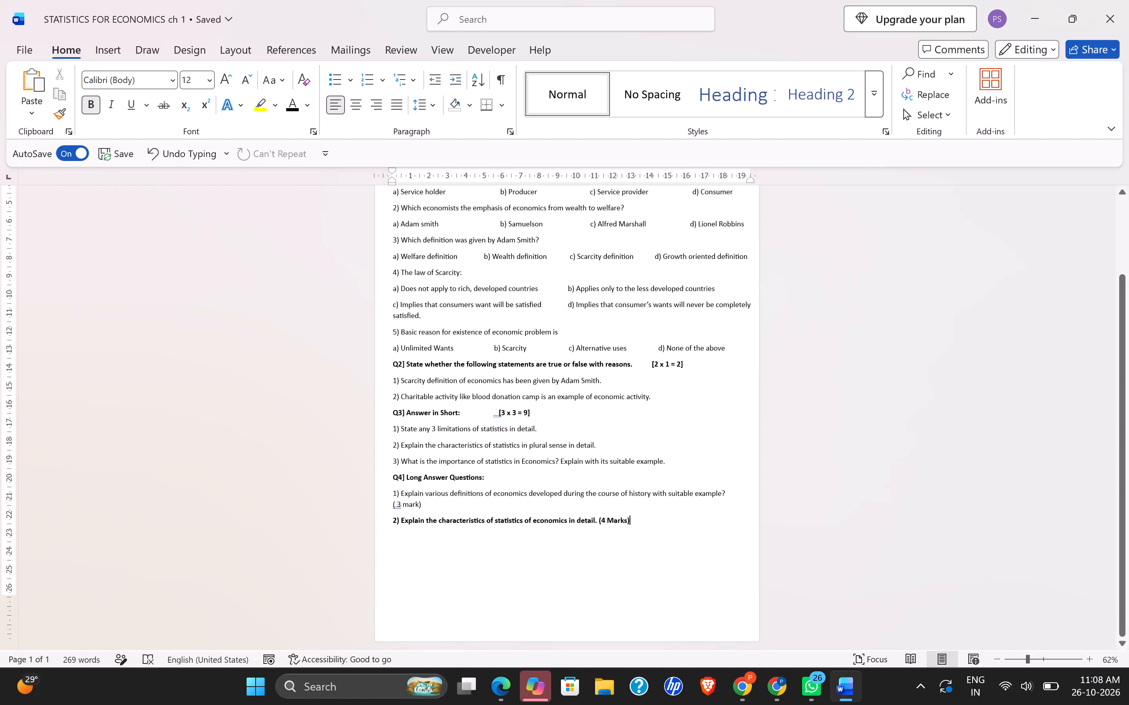
Start Q4's question 3 in a new paragraph below question 2 with "3) Explain limitations of statistics".
key(shift+Return)
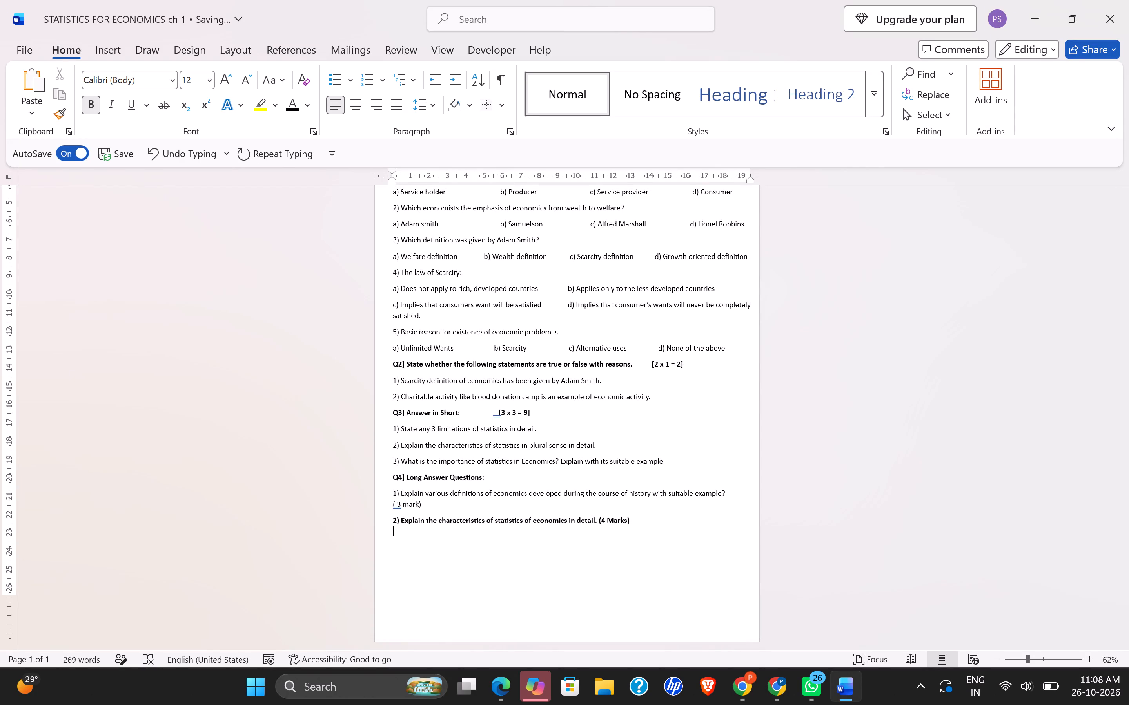
key(BackSpace)
key(Return)
key(3)
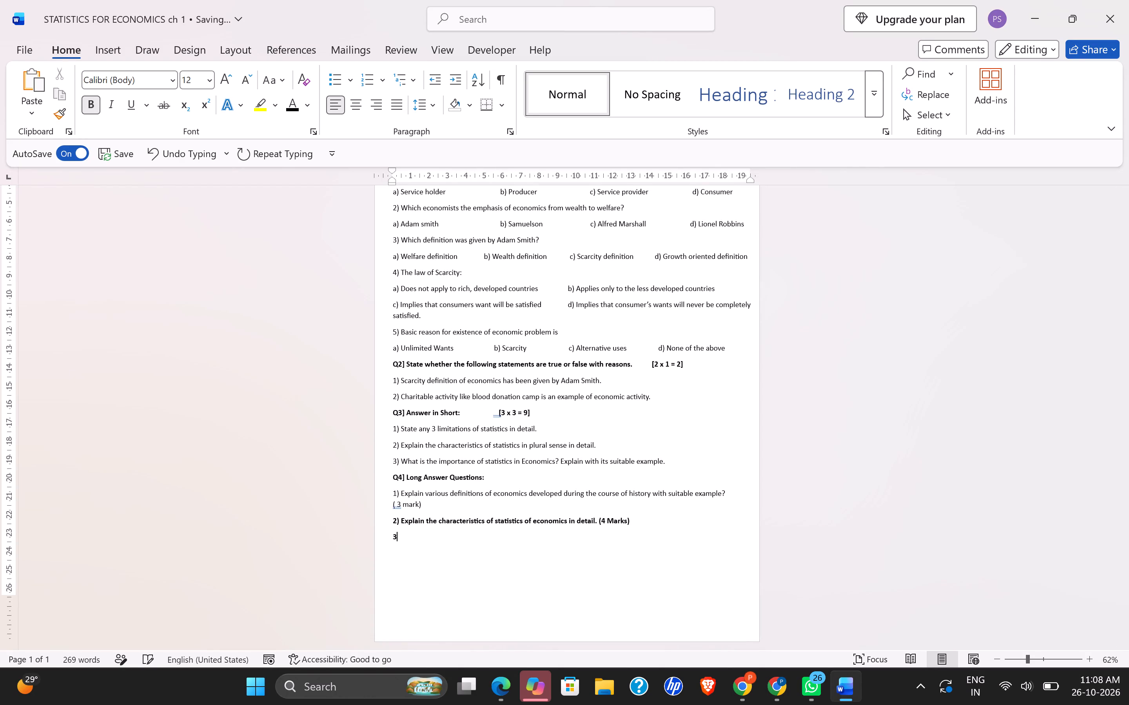
key(shift+parenright)
key(space)
text(Excplain)
key(space)
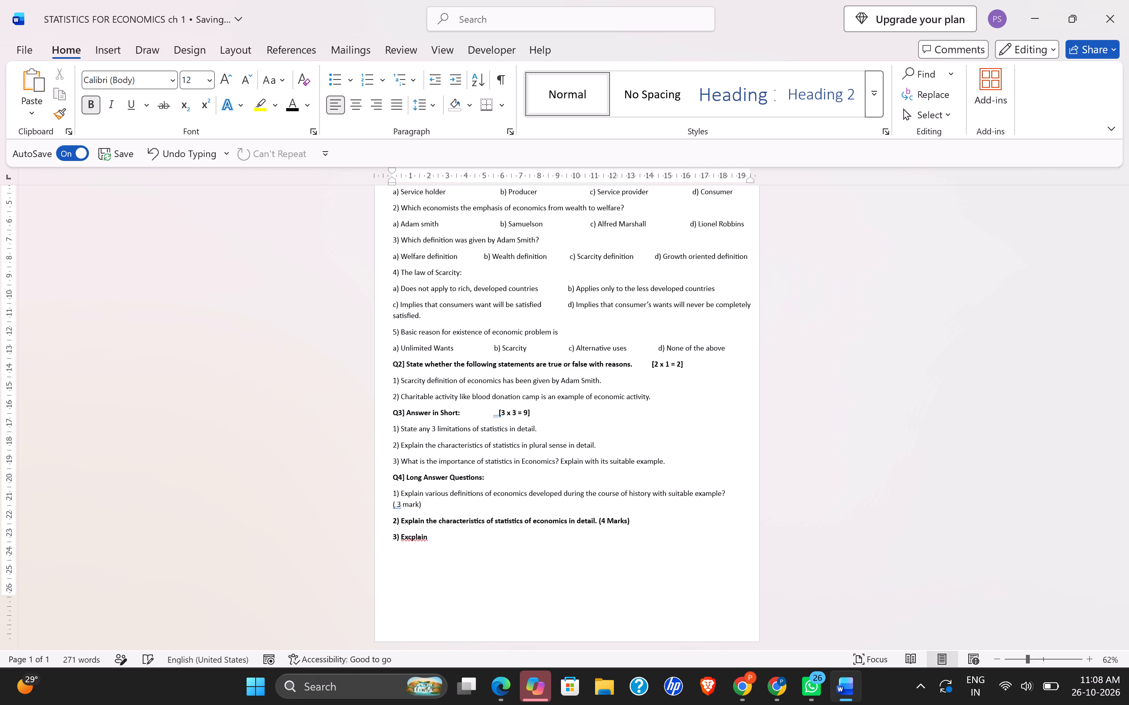
text(limitations)
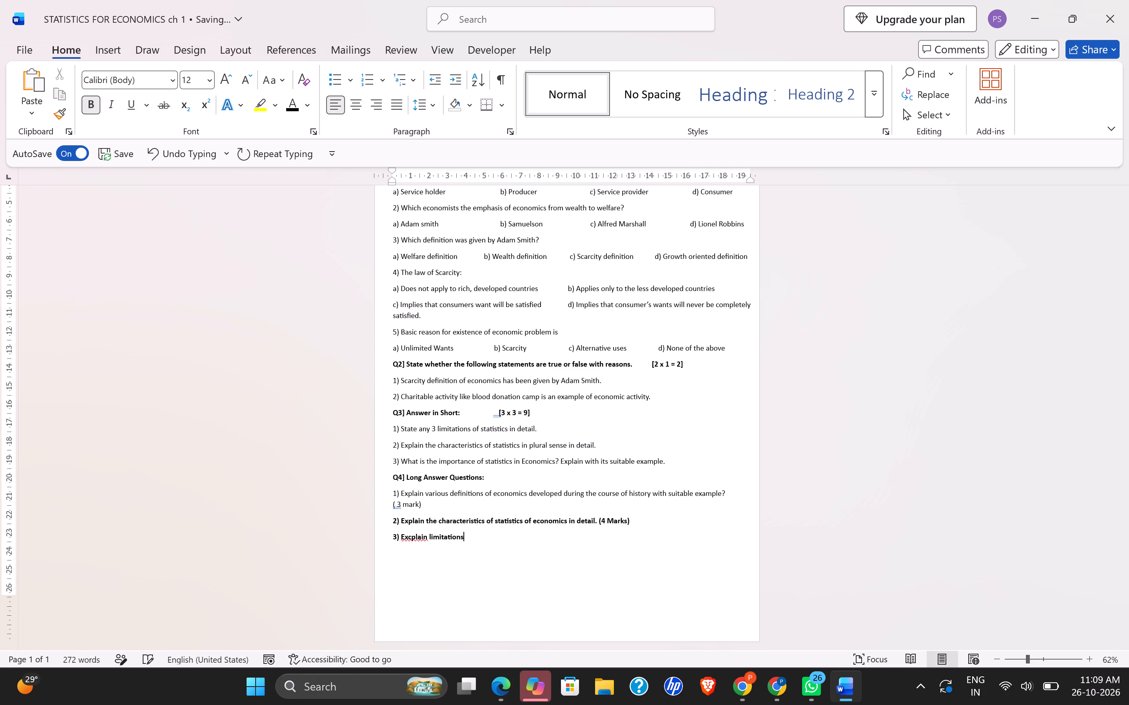
key(space)
text(od)
key(space)
key(BackSpace)
key(BackSpace)
text(f statistics)
key(space)
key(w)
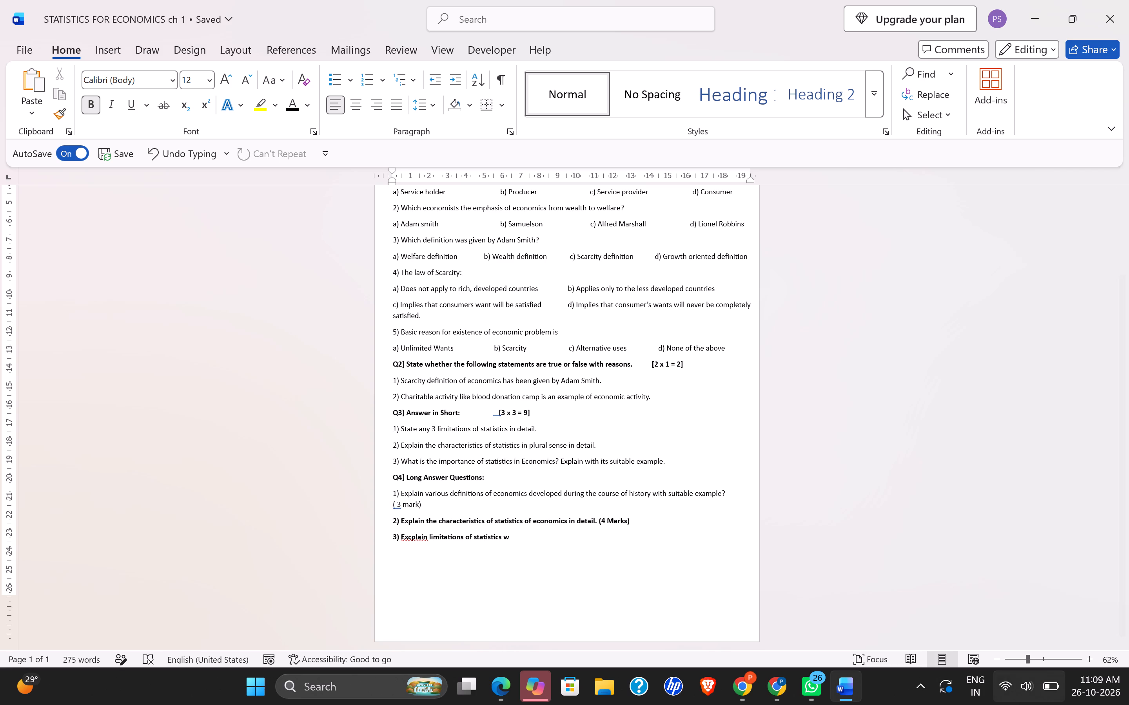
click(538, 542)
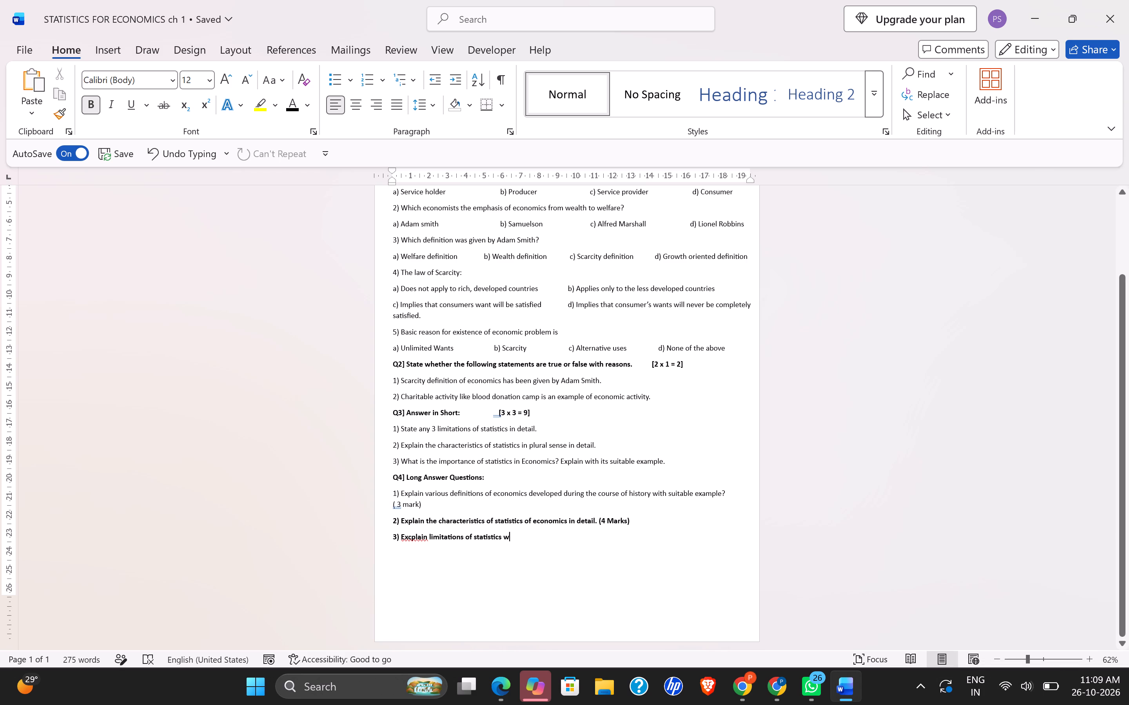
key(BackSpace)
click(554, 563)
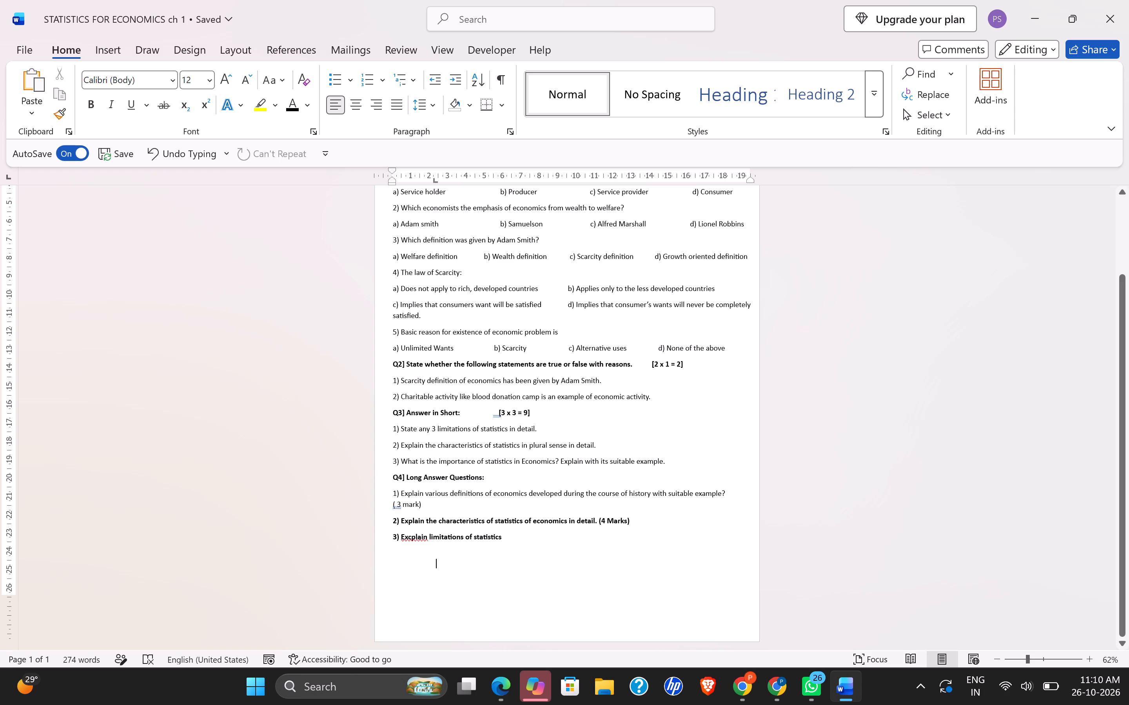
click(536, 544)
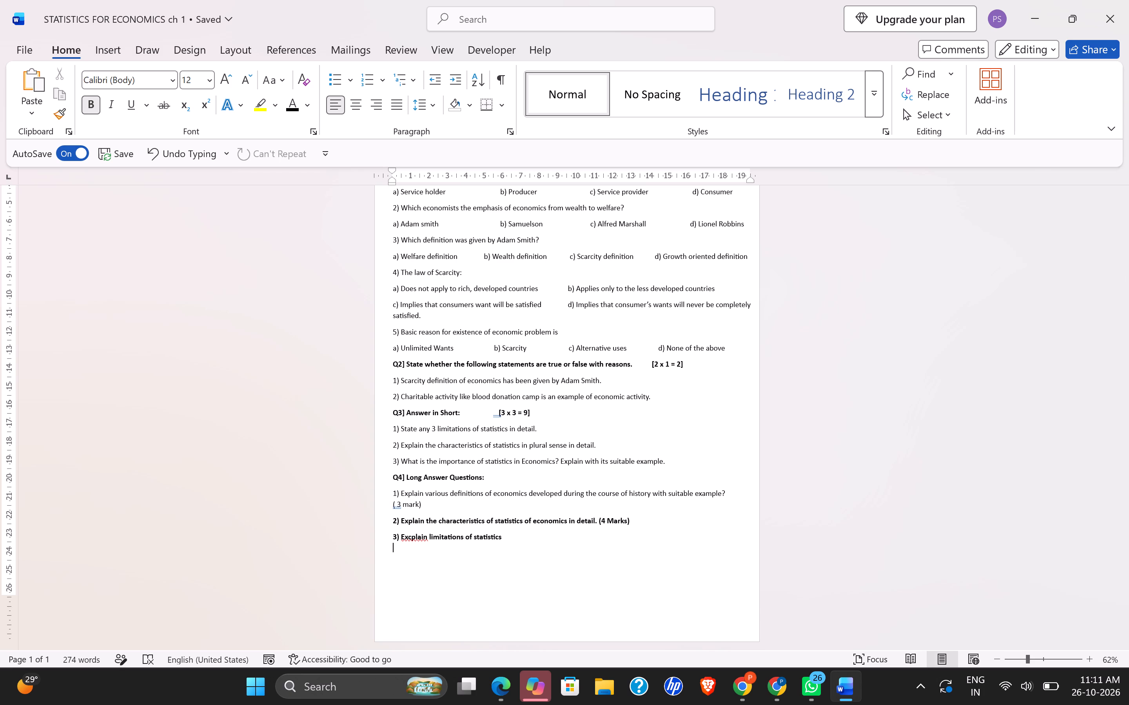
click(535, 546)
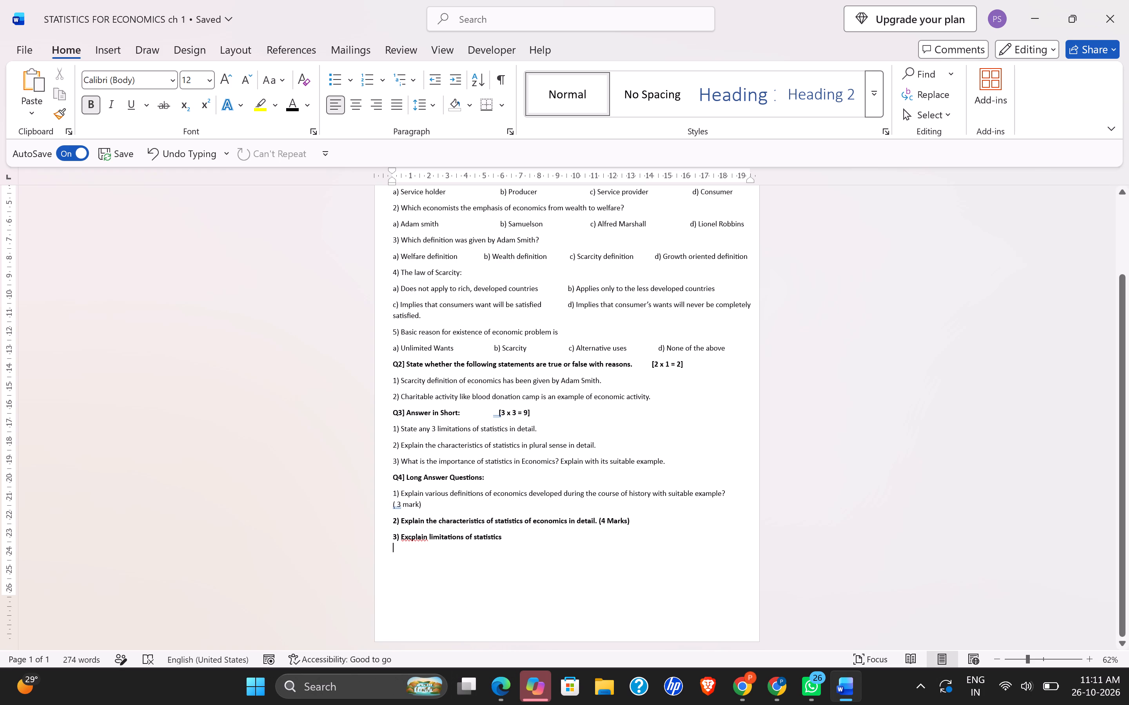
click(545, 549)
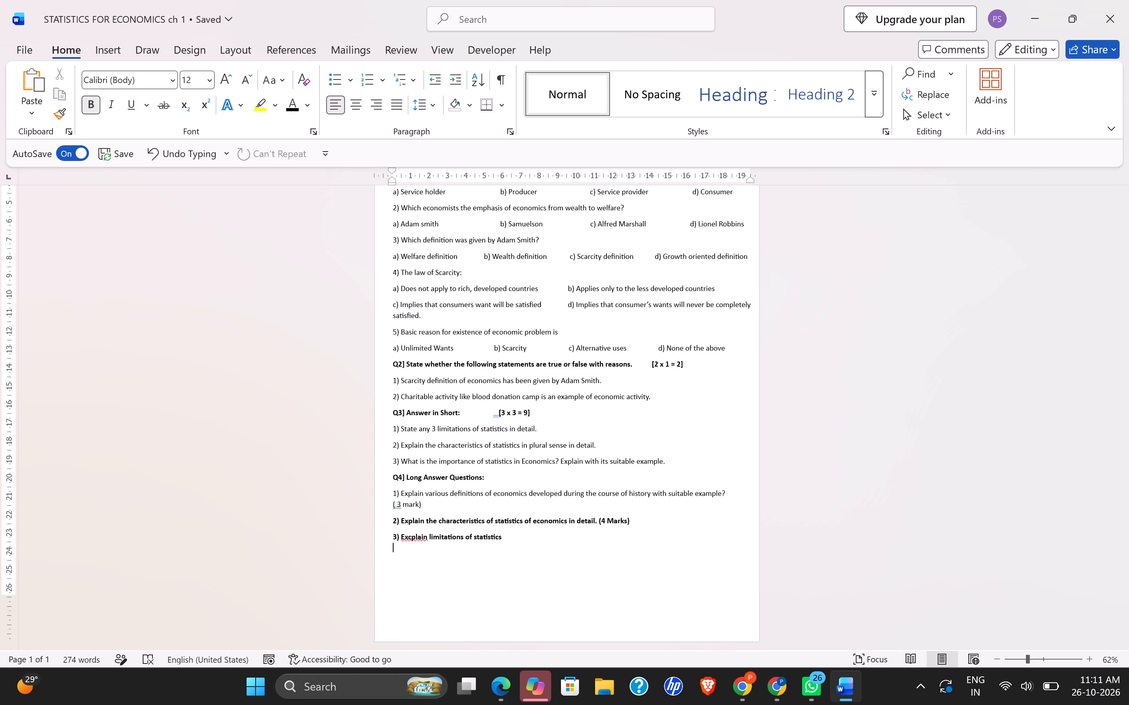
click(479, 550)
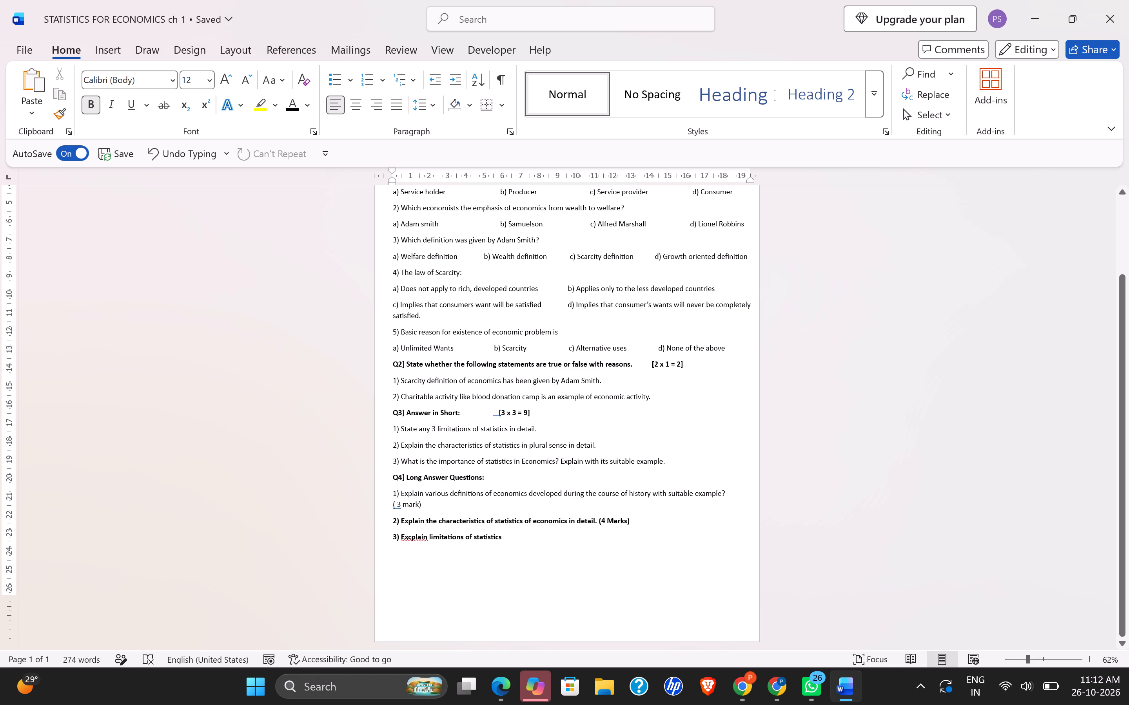
Correct the misspelled word "Excplain" to "Explain" in Q4's question 3.
click(419, 539)
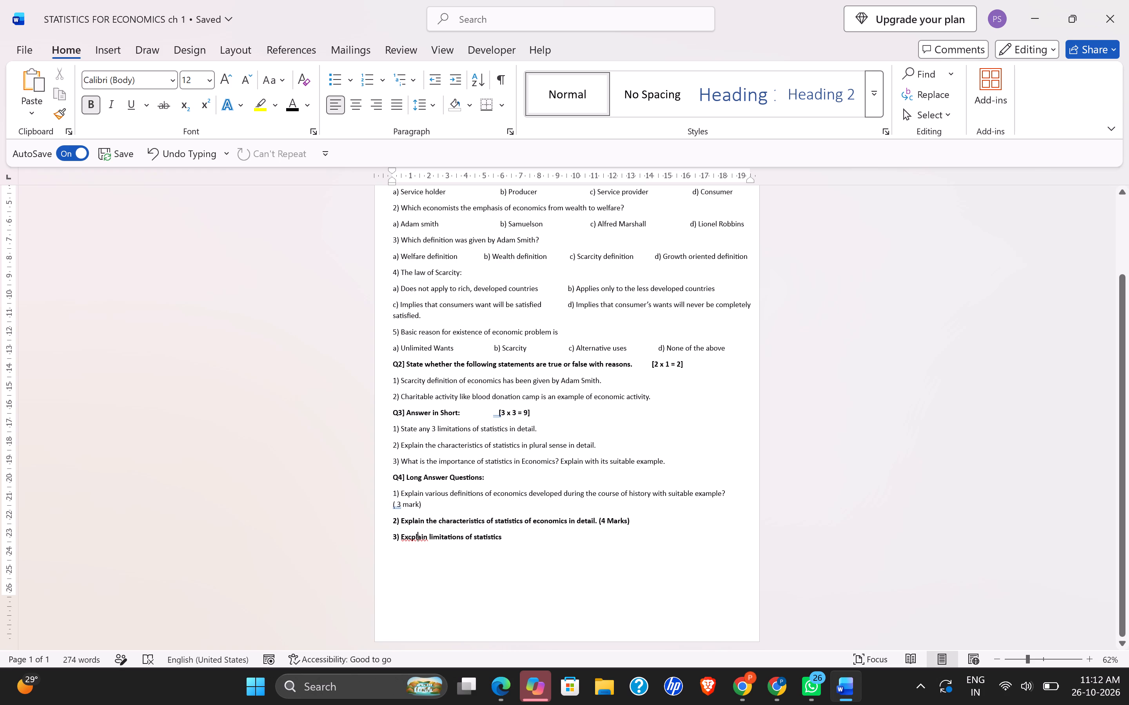
right_click(419, 539)
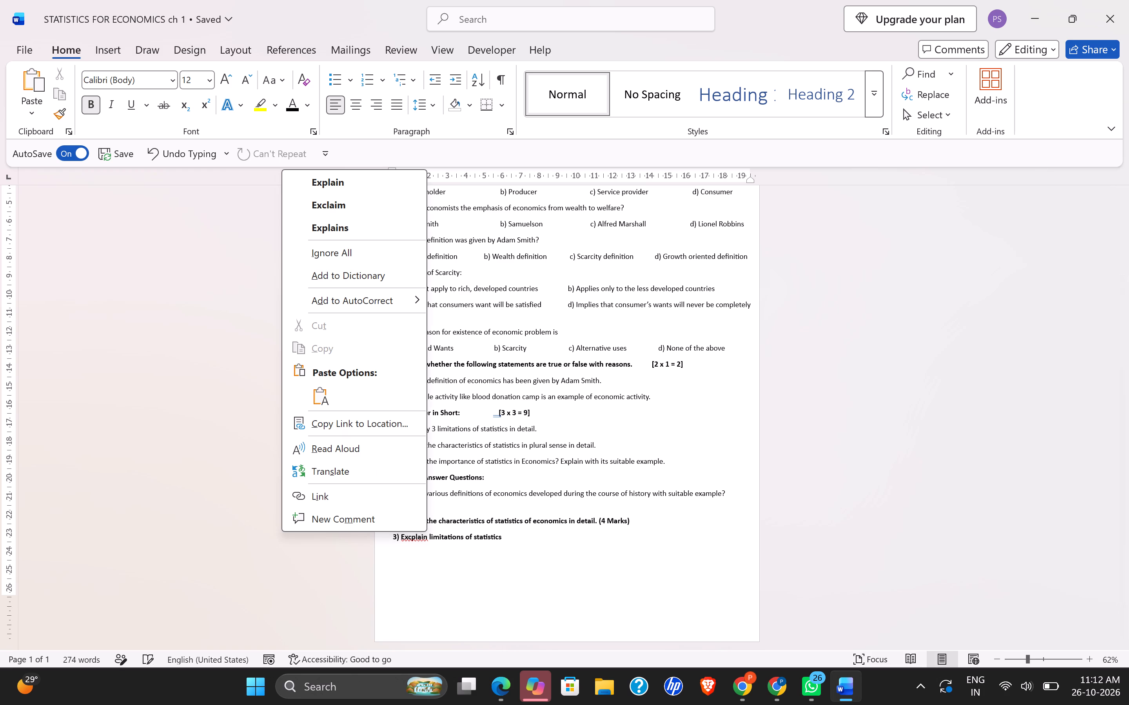
click(409, 189)
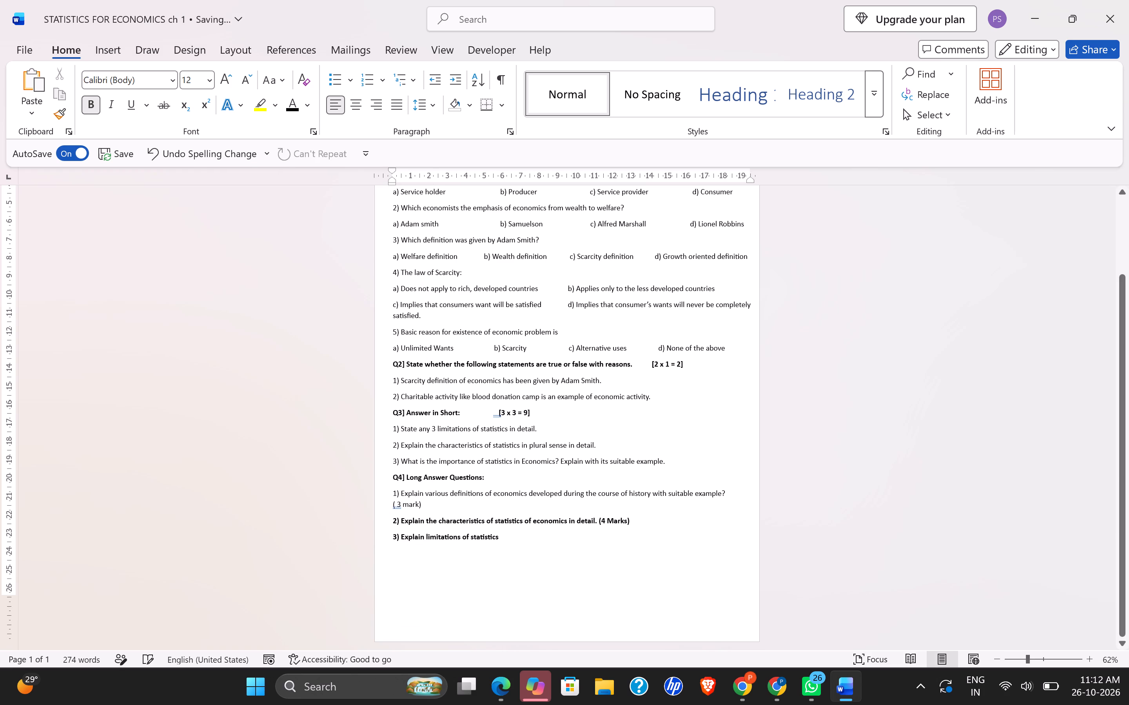
Complete Q4's question 3 with "with example." after "limitations of statistics".
click(519, 544)
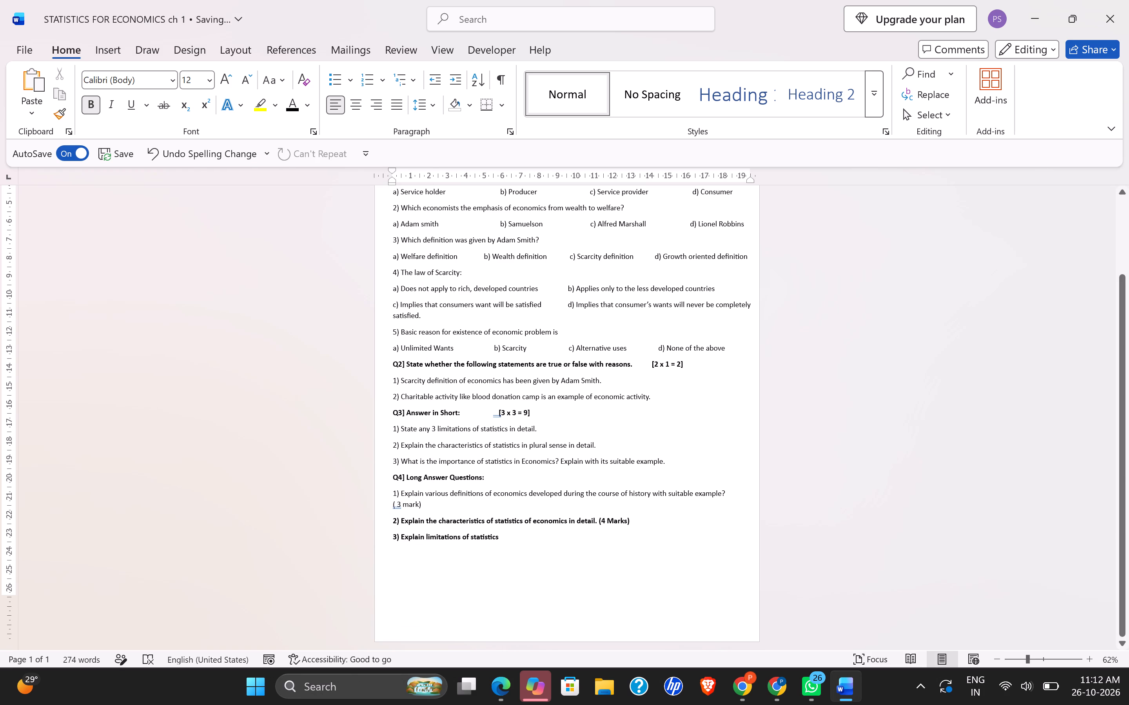
click(514, 539)
key(space)
text(w)
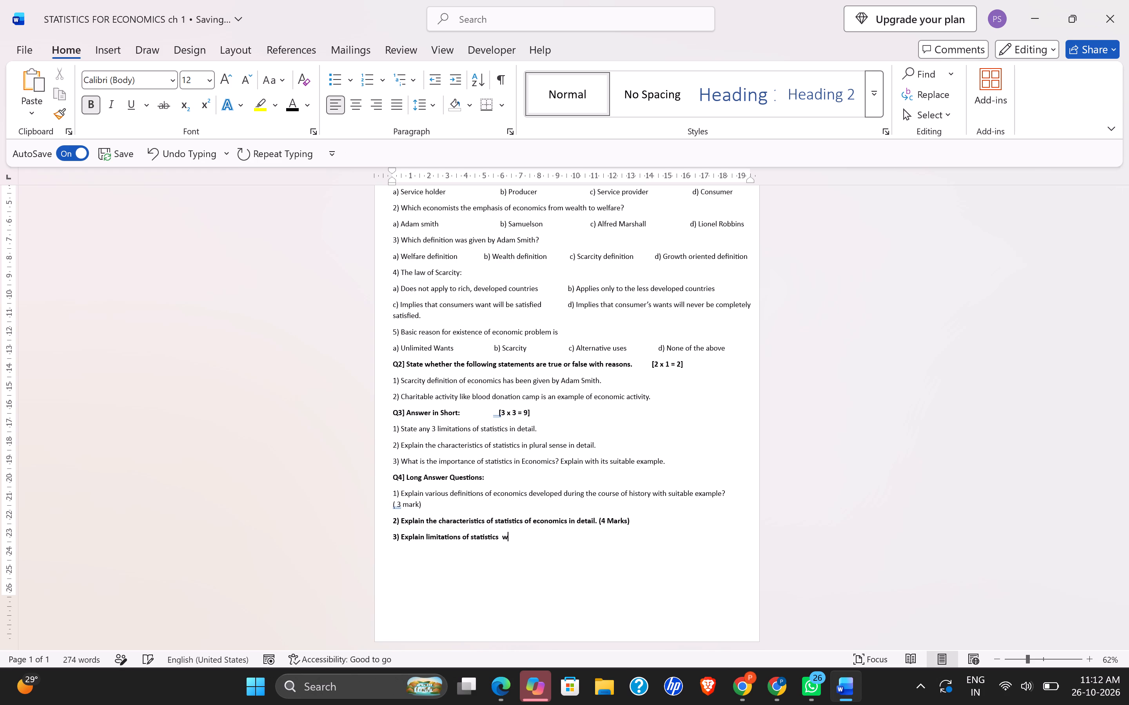
text(ith)
key(space)
text(exa)
text(mple)
key(period)
Add the marks note "(4 mark)" after Q4's question 3 on the same line.
key(space)
key(shift+parenleft)
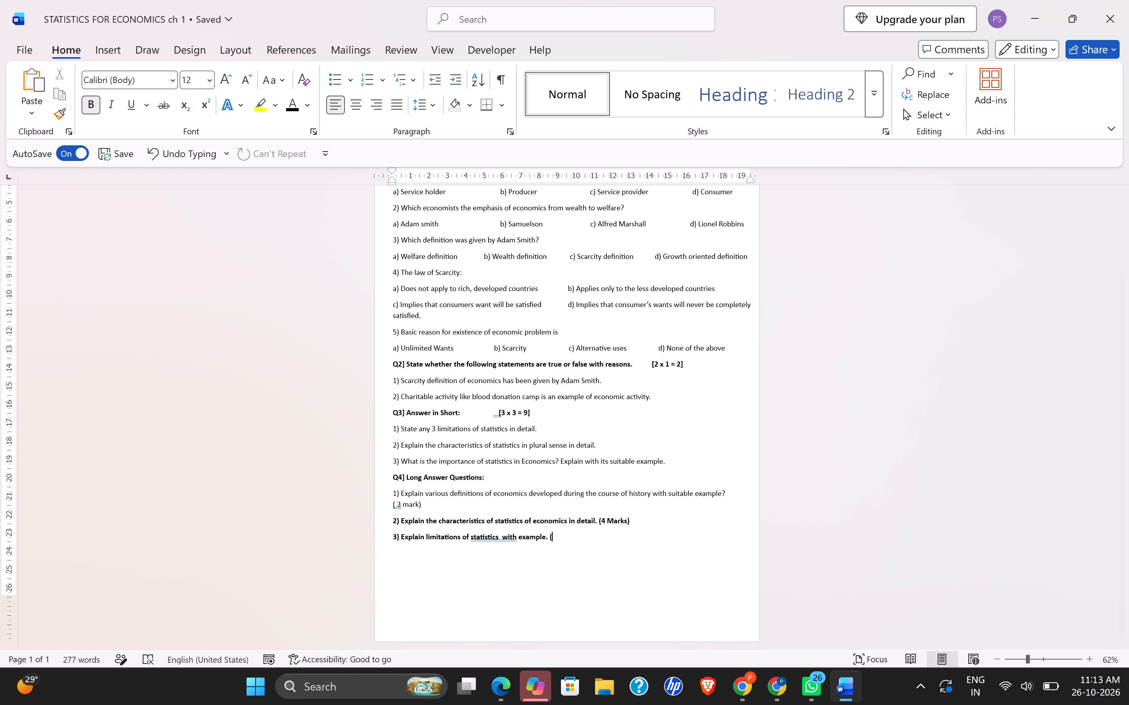
scroll(485, 388, up, 2)
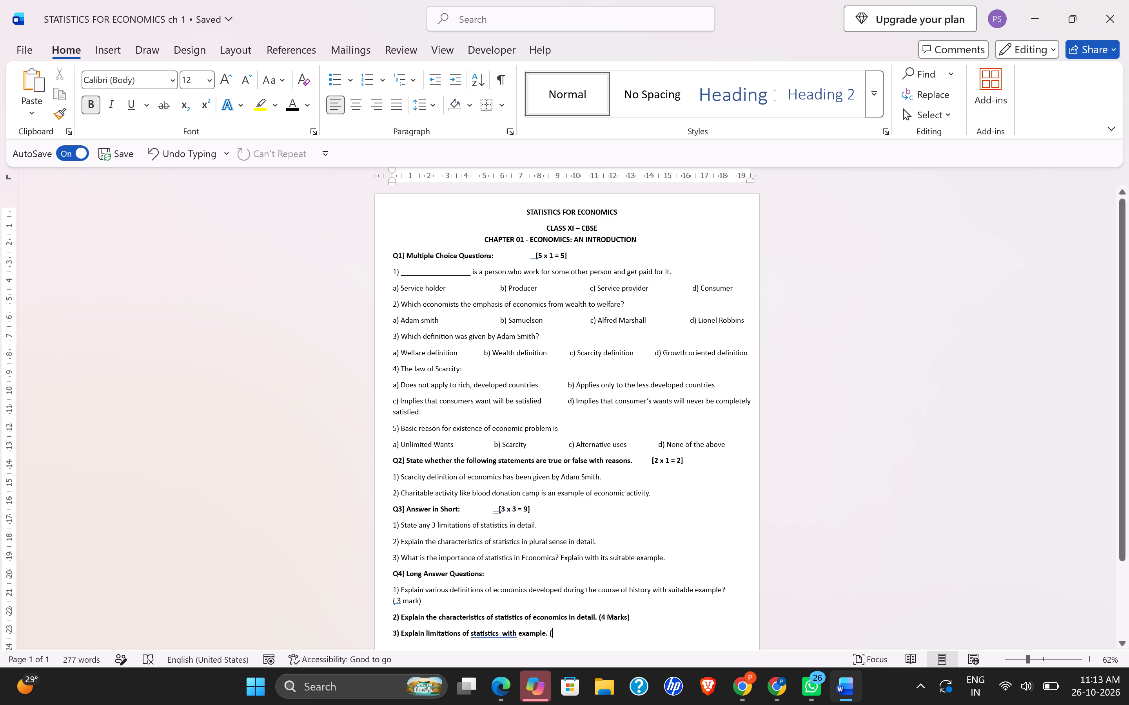
scroll(655, 517, down, 1)
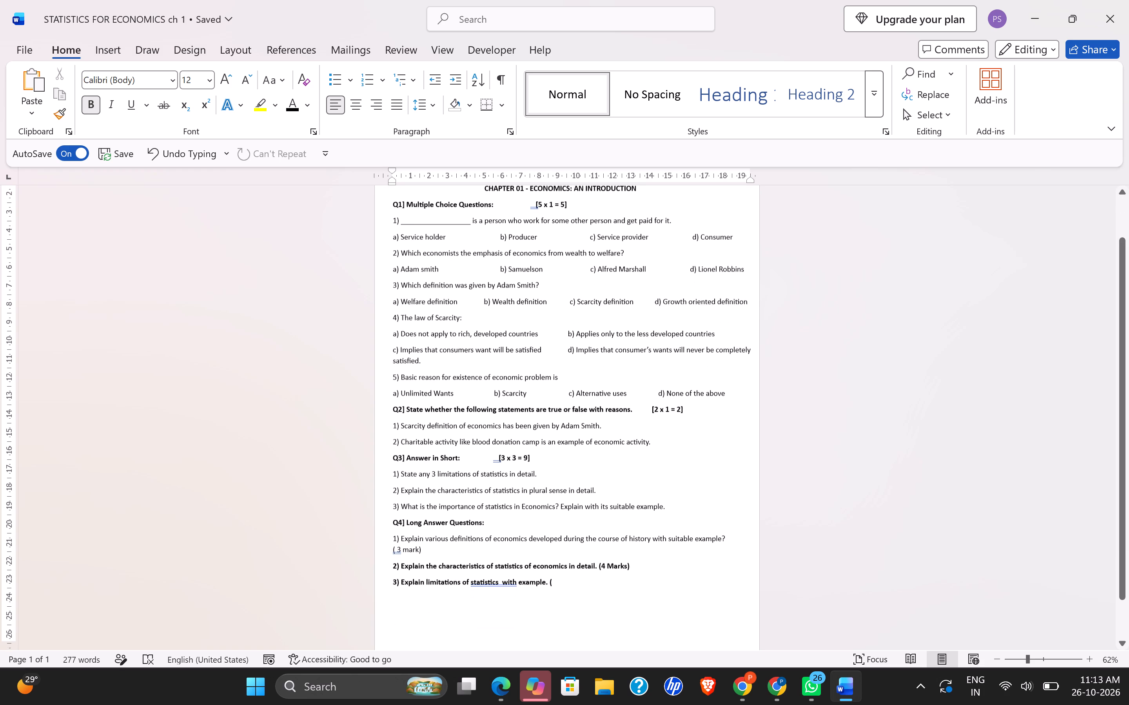
scroll(655, 517, down, 1)
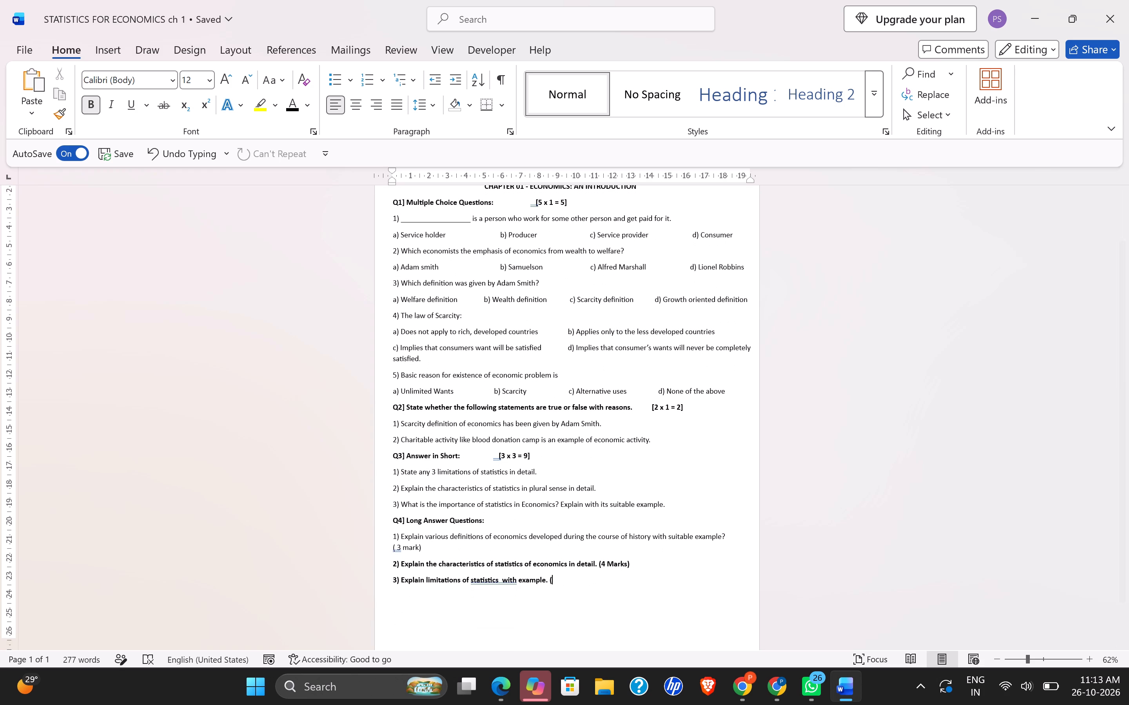
key(4)
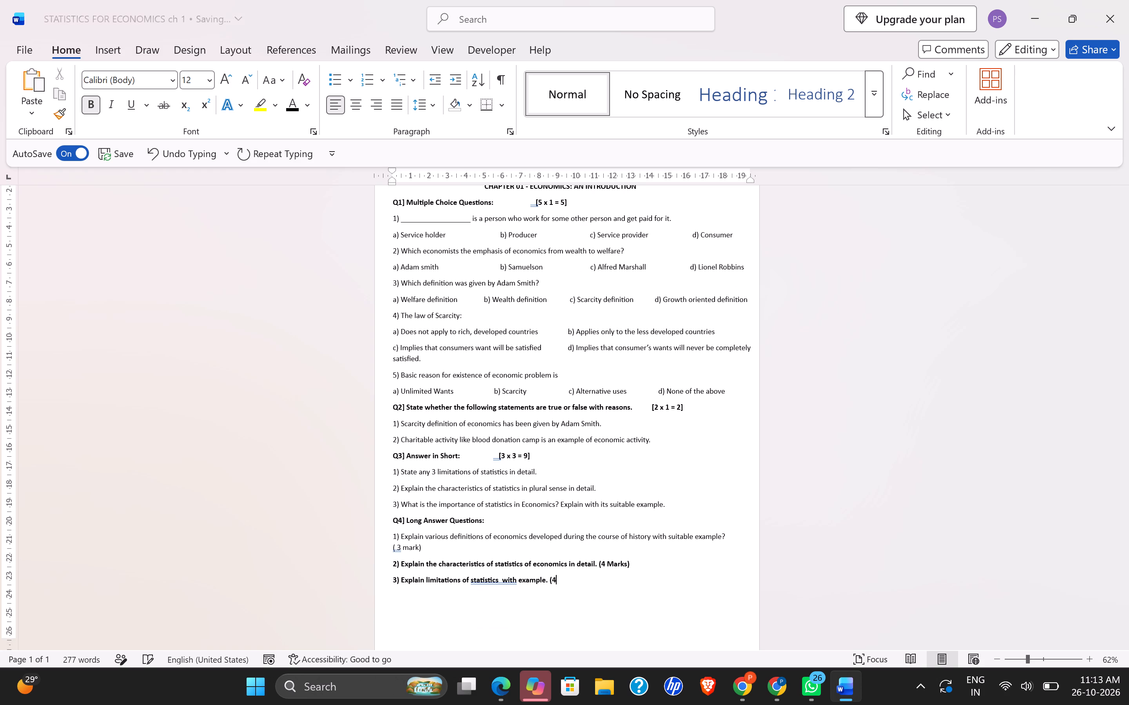
key(space)
text(mark)
key(shift+parenright)
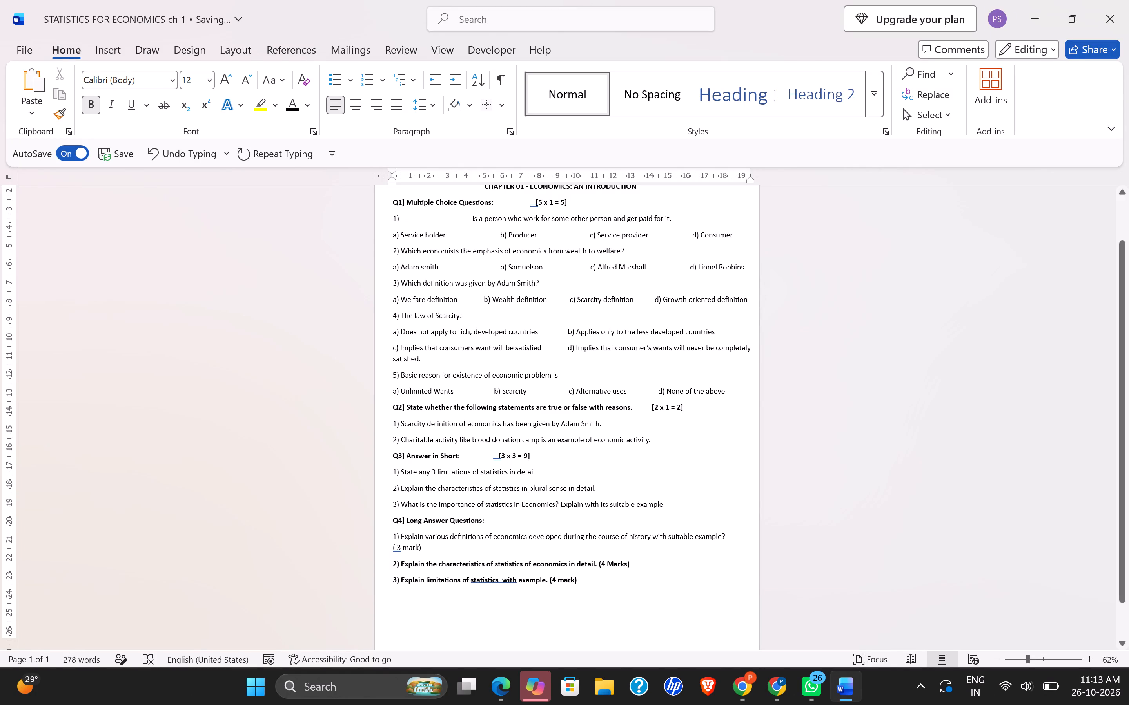
Remove the bold formatting from Q4's questions 2 and 3, including their marks notes.
drag(393, 563, 594, 589)
click(607, 565)
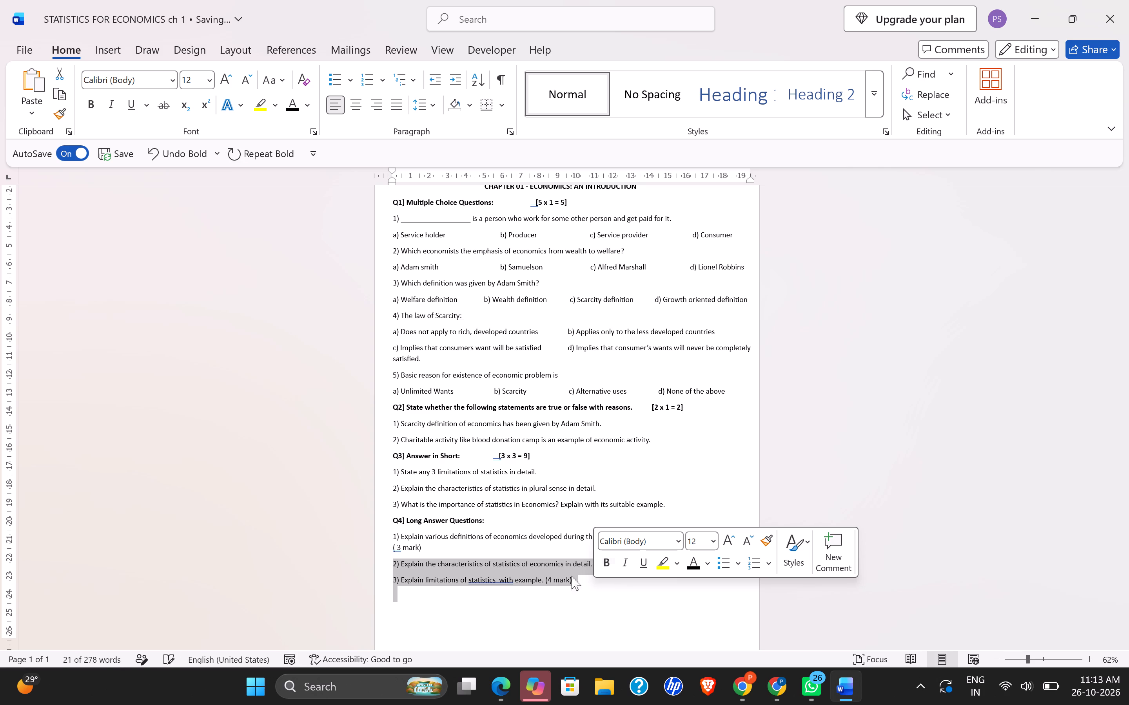
click(583, 600)
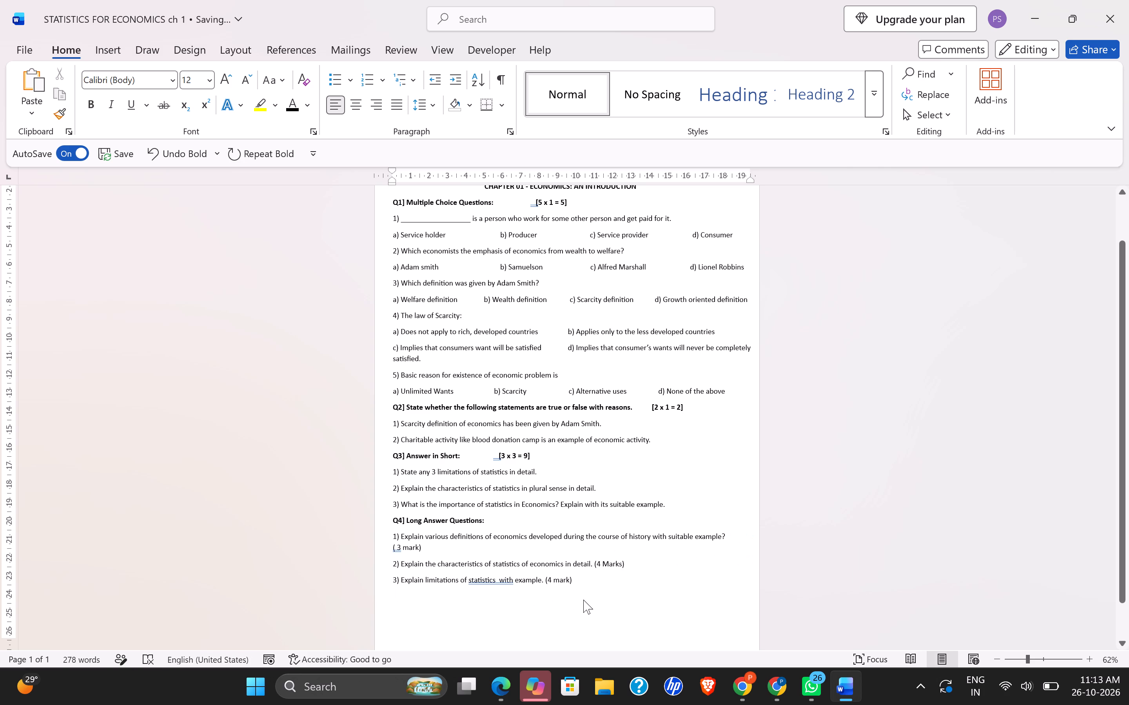
click(583, 577)
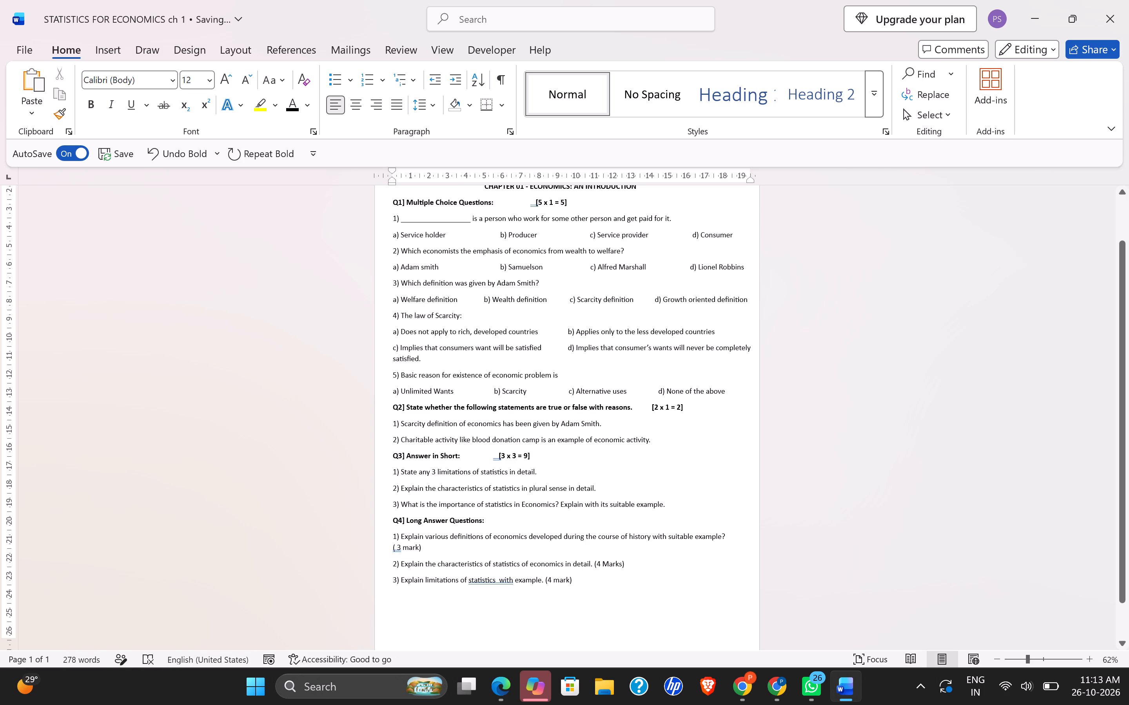
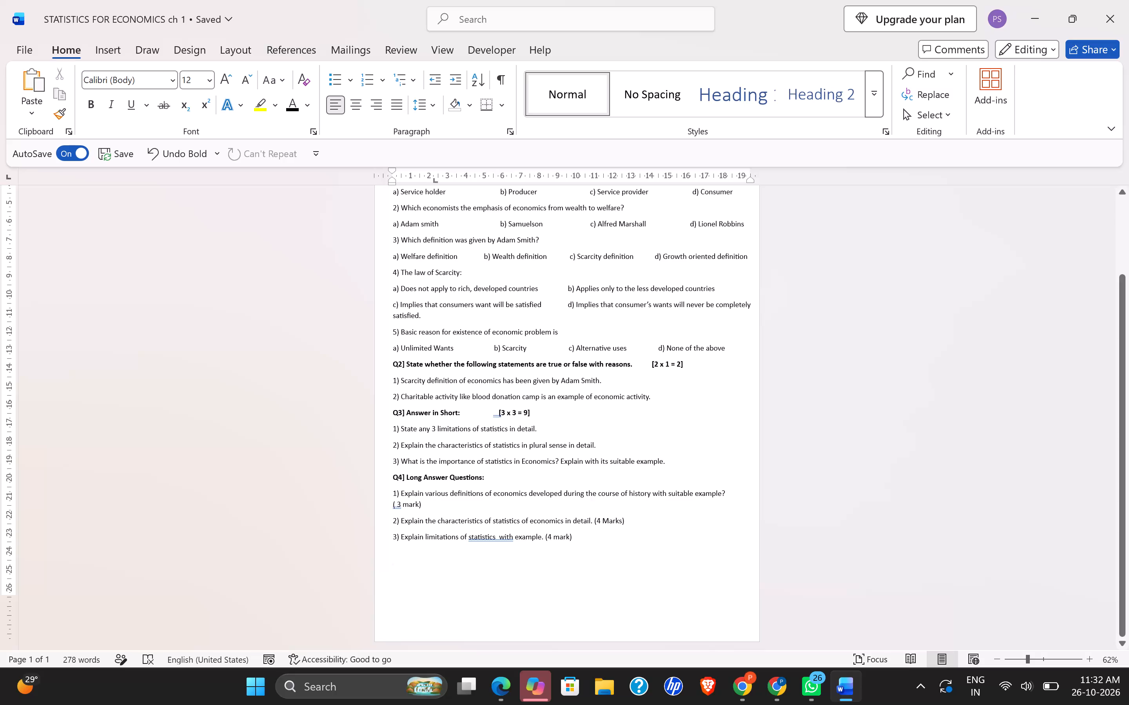
Start question 4) on a new line below Q4's question 3 with the opening-quoted text "You have unlimited wants", leaving the quotation open.
key(Up)
key(BackSpace)
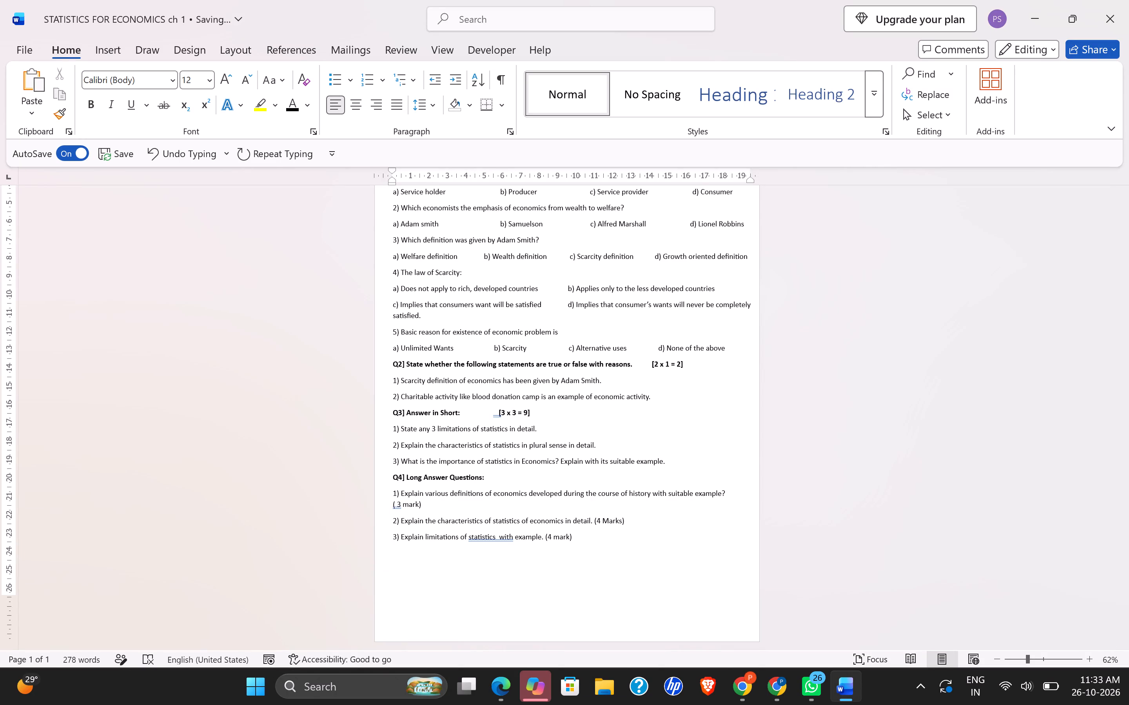
key(Return)
key(4)
key(shift+parenright)
key(space)
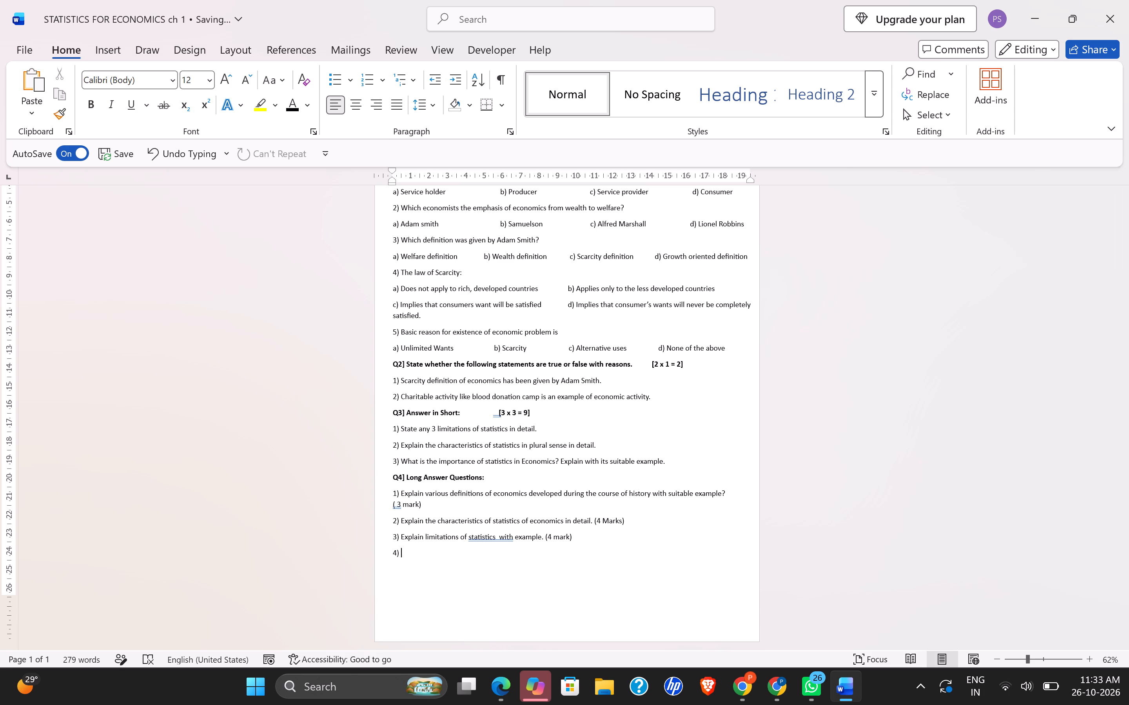
key(shift+quotedbl)
text(You have unlimited wants)
key(space)
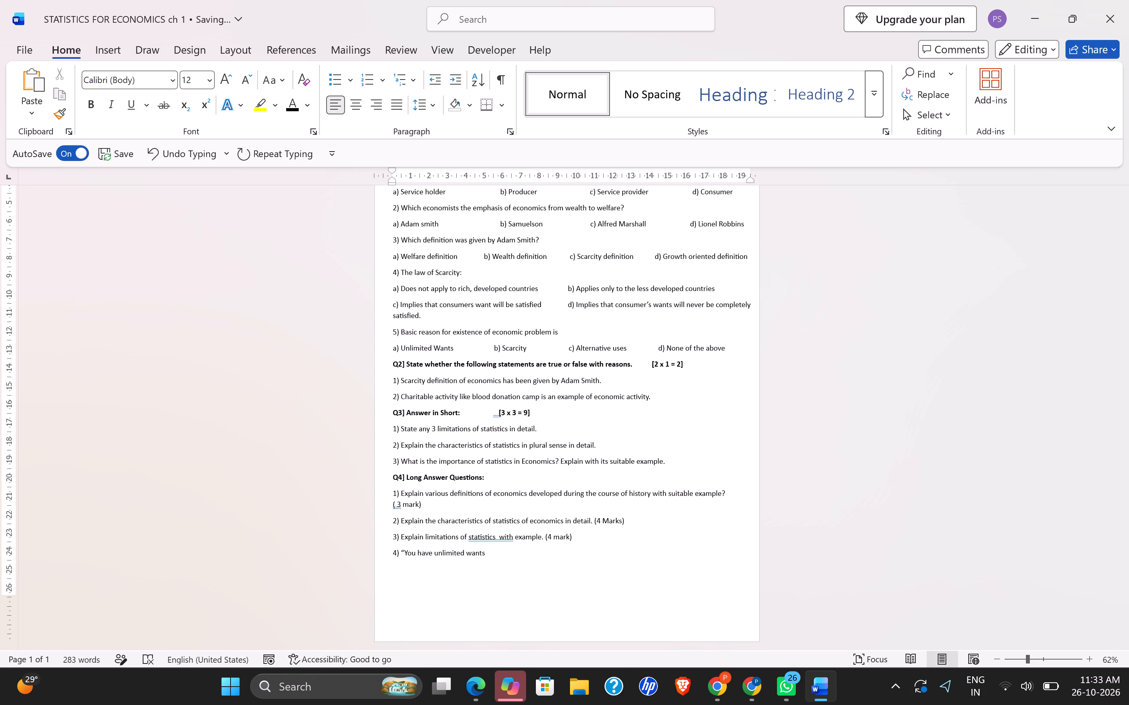
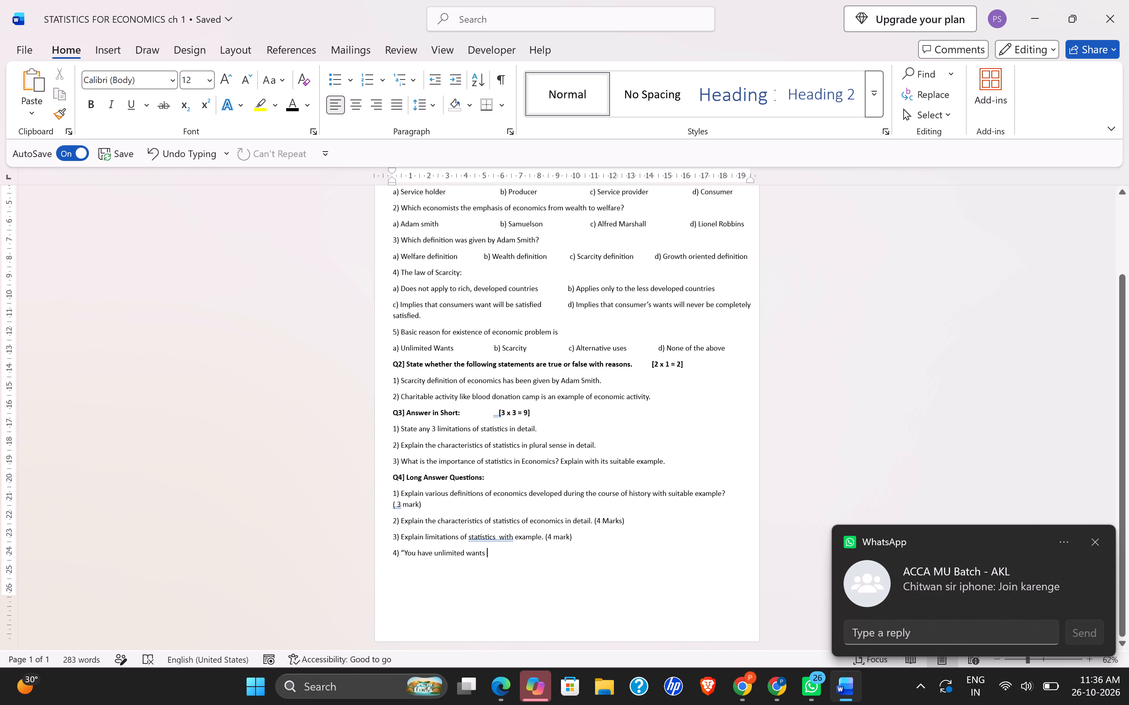
Continue Q4's question 4 after "You have unlimited wants" with "and limited resources", correcting the spelling of the last word.
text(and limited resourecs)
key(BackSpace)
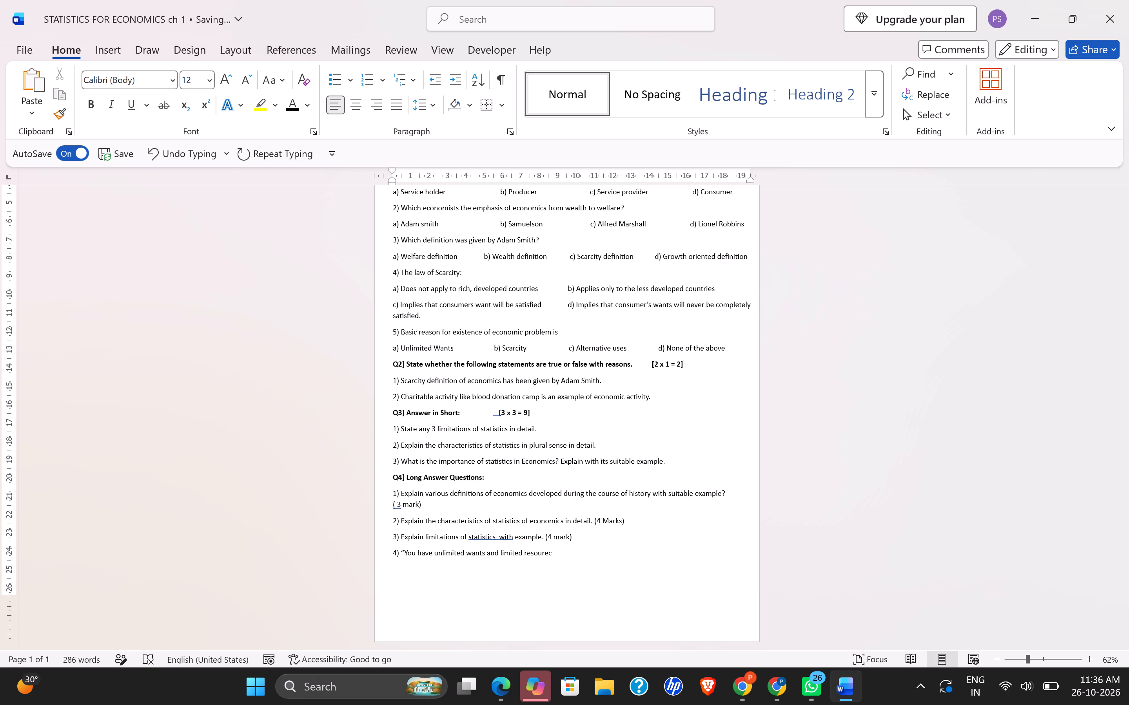
Correct the misspelled last word of Q4's question 4 to "resources", followed by a space.
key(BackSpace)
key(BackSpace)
text(ces)
key(space)
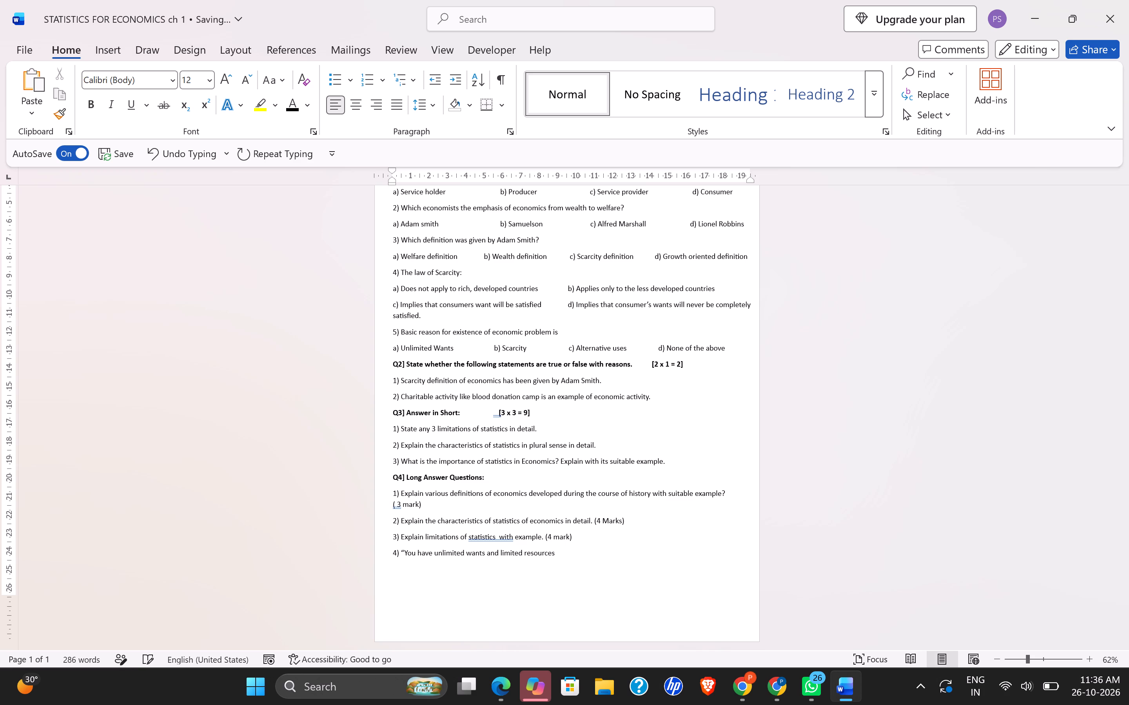
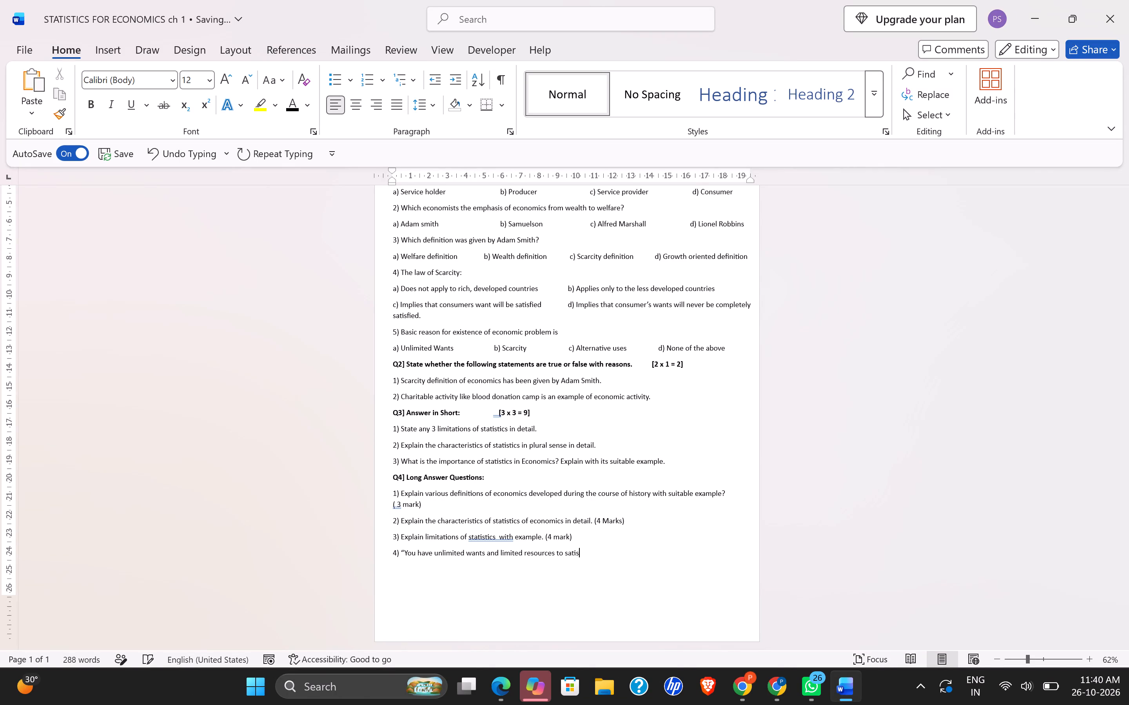
Complete the quoted statement in Q4's question 4 so it ends "to satisfy them", with a closing double quotation mark and a full stop.
text(them)
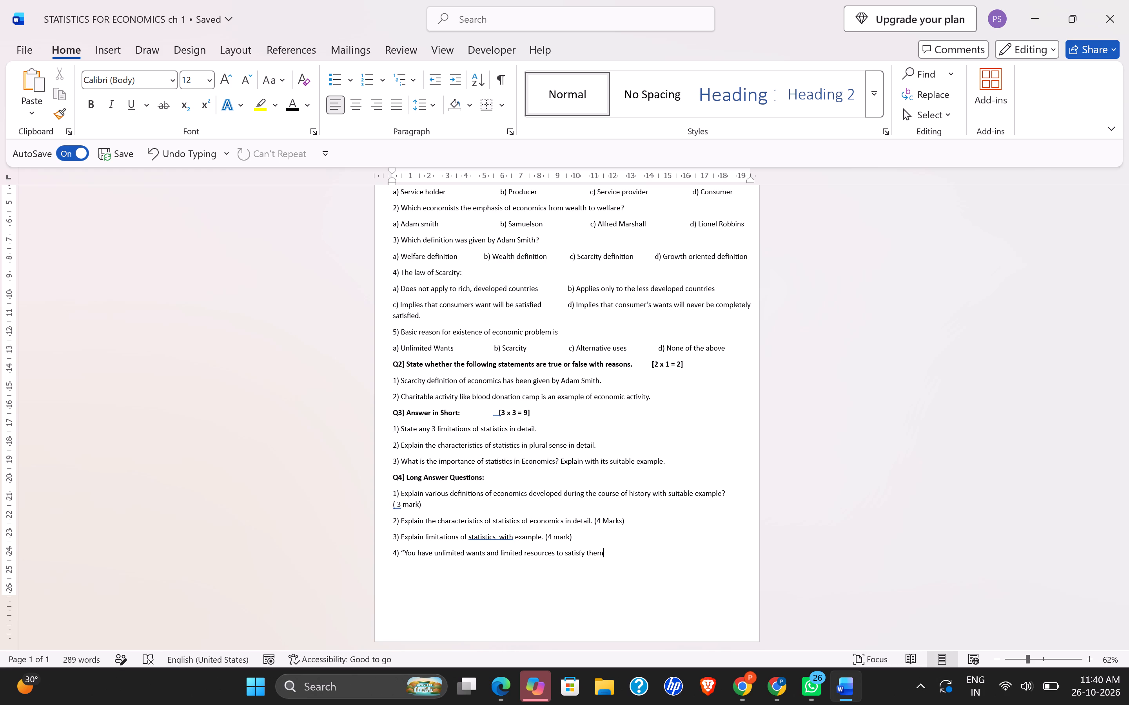
key(apostrophe)
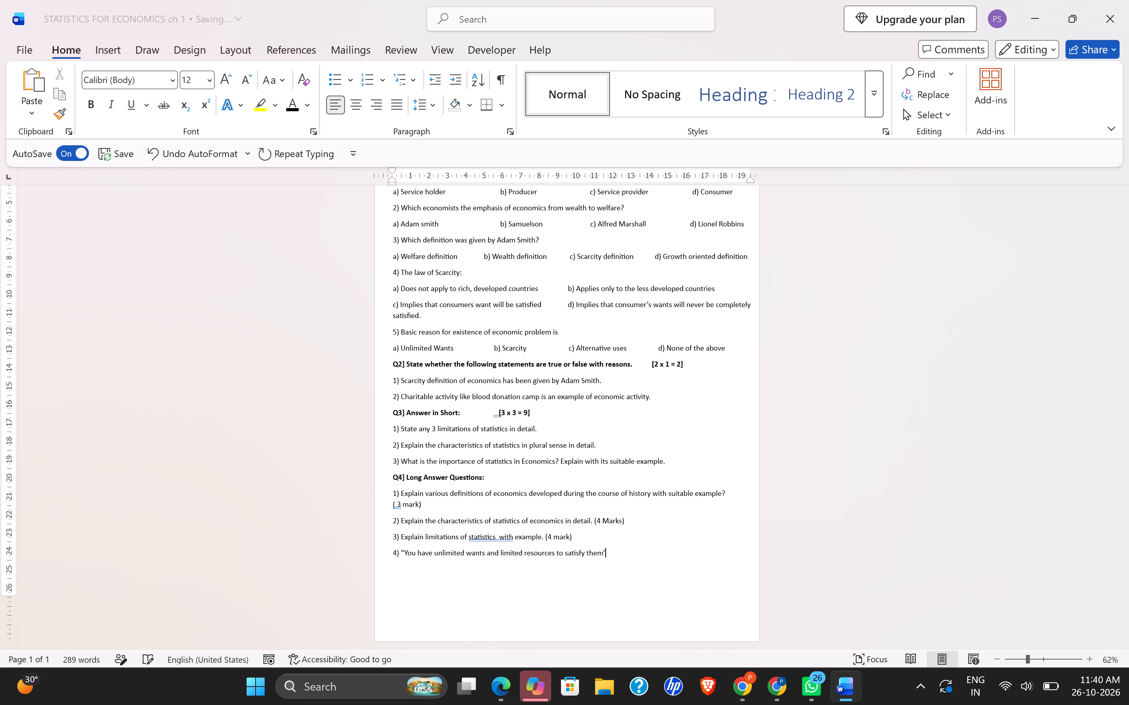
key(period)
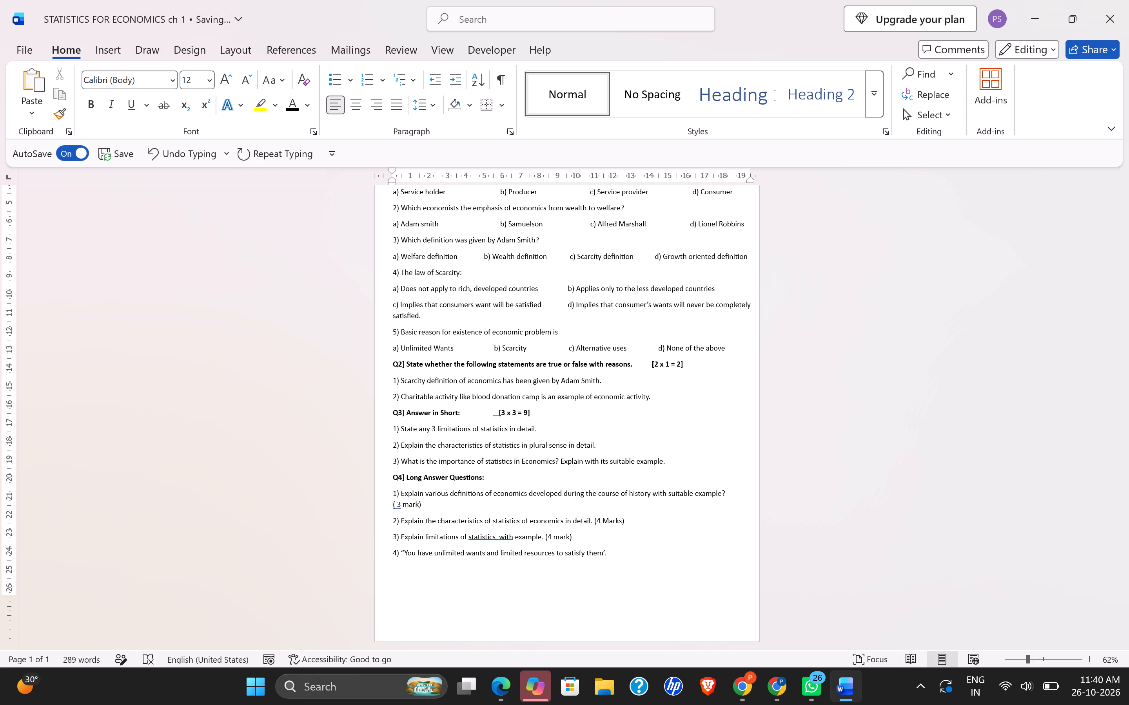
key(BackSpace)
key(BackSpace)
key(apostrophe)
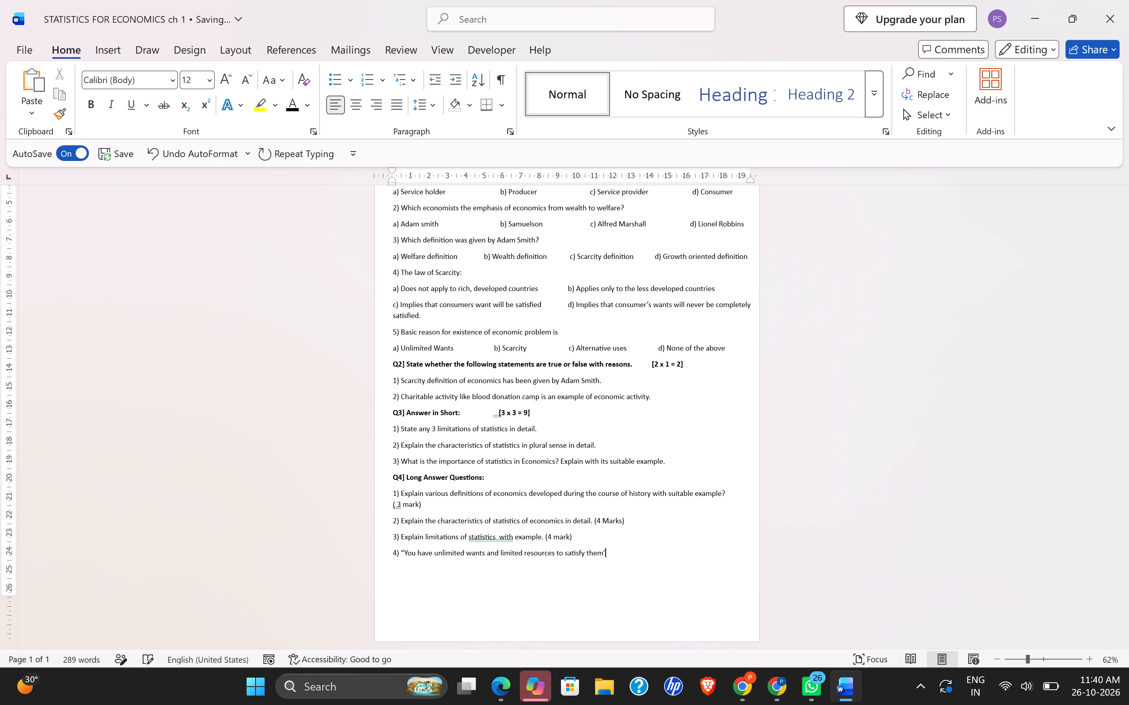
key(BackSpace)
key(shift+quotedbl)
key(period)
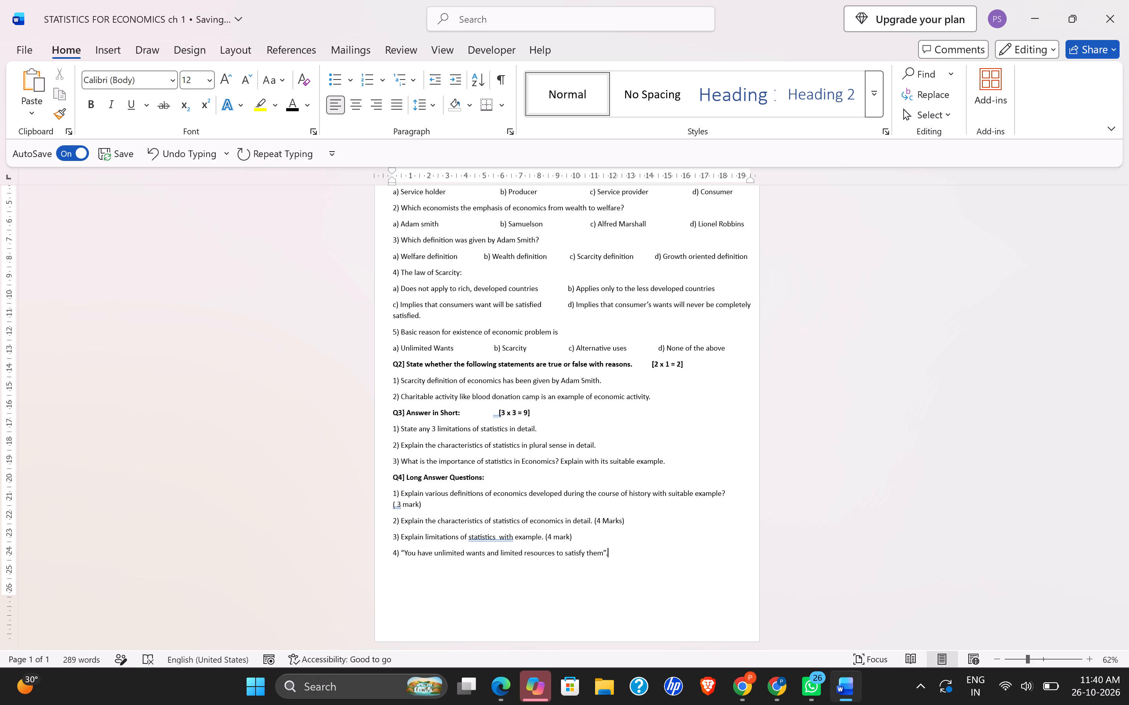
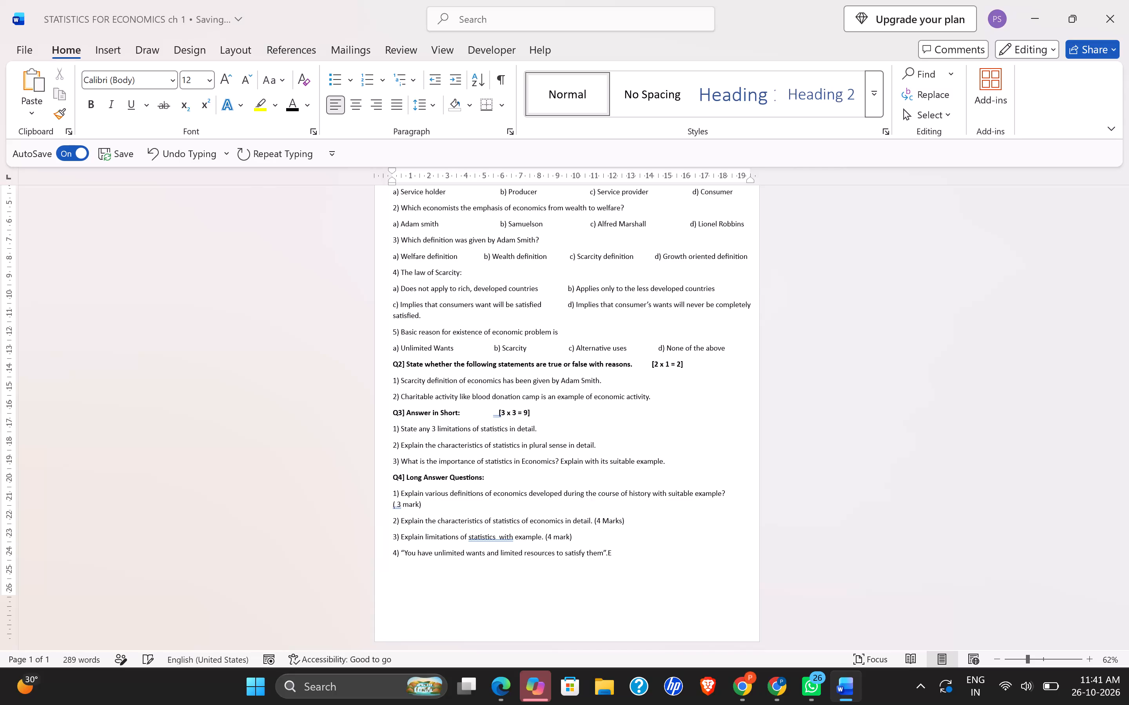
Complete the word "Explain" after the quoted statement in Q4's question 4, with a space separating it from the full stop.
text(xpla)
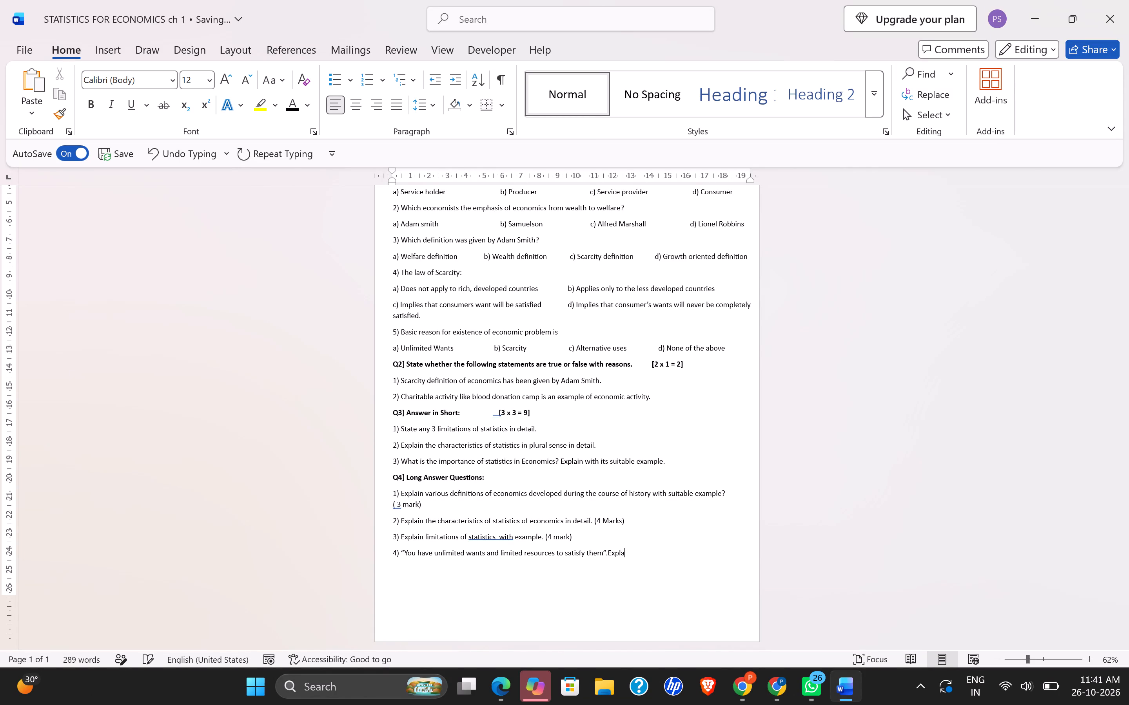
text(im)
key(BackSpace)
key(n)
key(Left)
key(Left)
key(Left)
key(Left)
key(Left)
key(Left)
key(space)
key(BackSpace)
key(Left)
key(space)
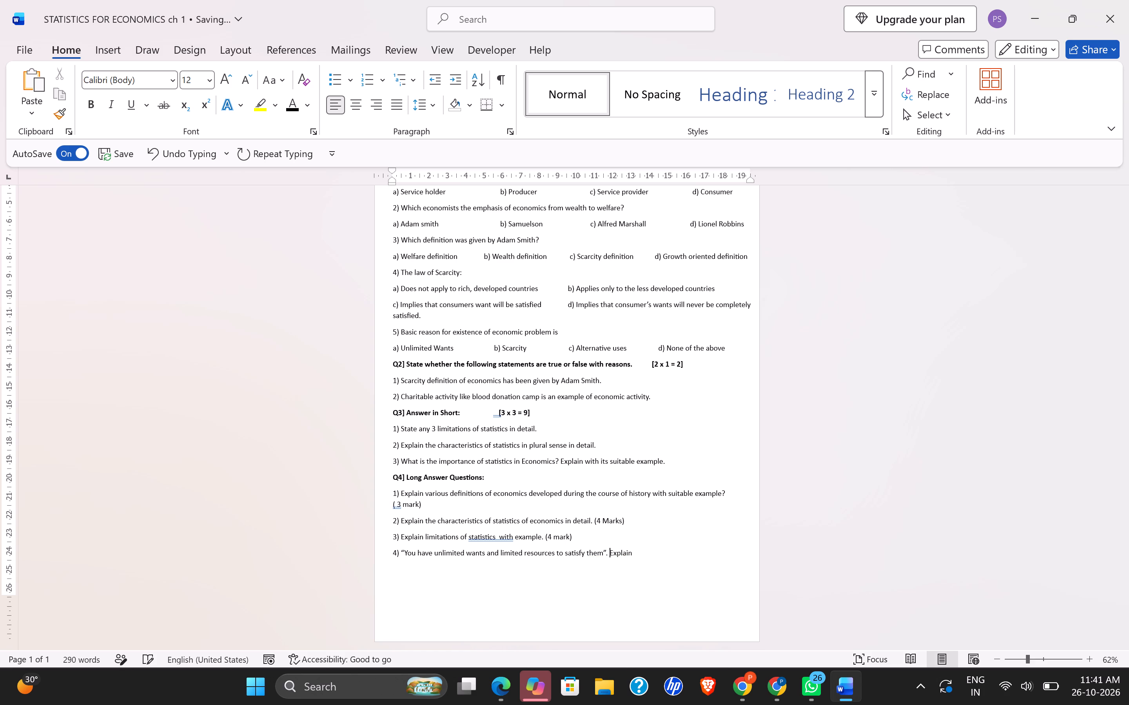
Continue the instruction at the end of Q4's question 4 with the word "this" after "Explain".
key(Right)
key(Right)
key(Right)
key(Right)
key(Right)
key(Right)
key(Right)
key(space)
text(thu)
key(BackSpace)
text(is)
key(space)
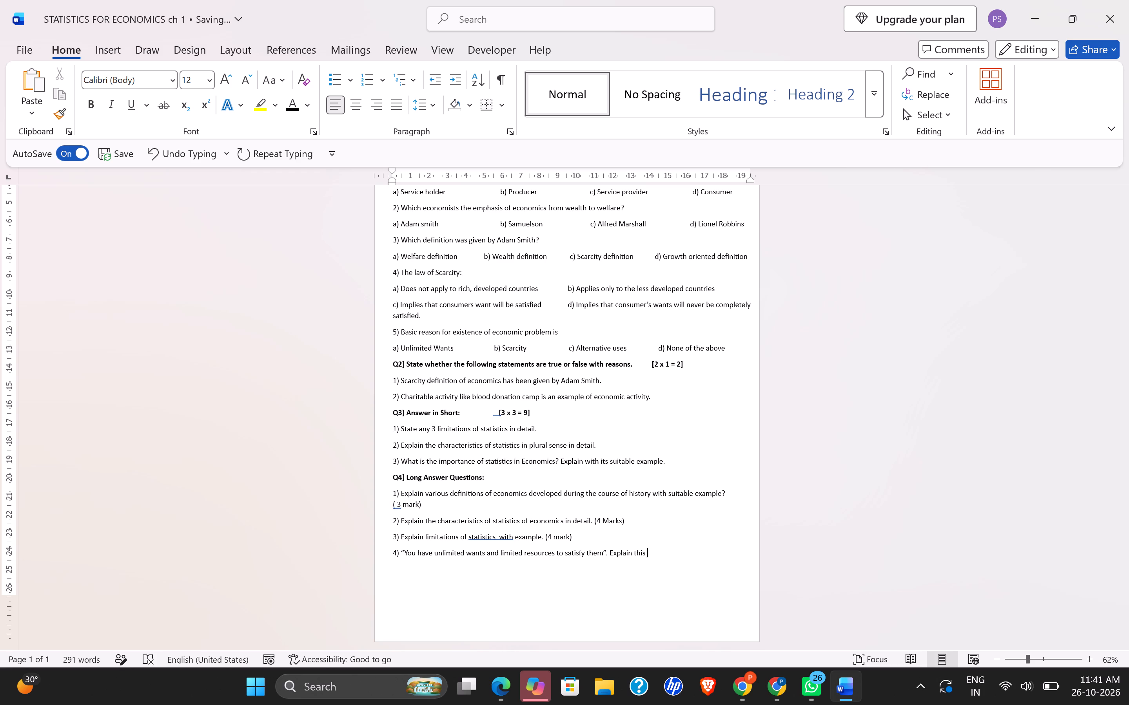
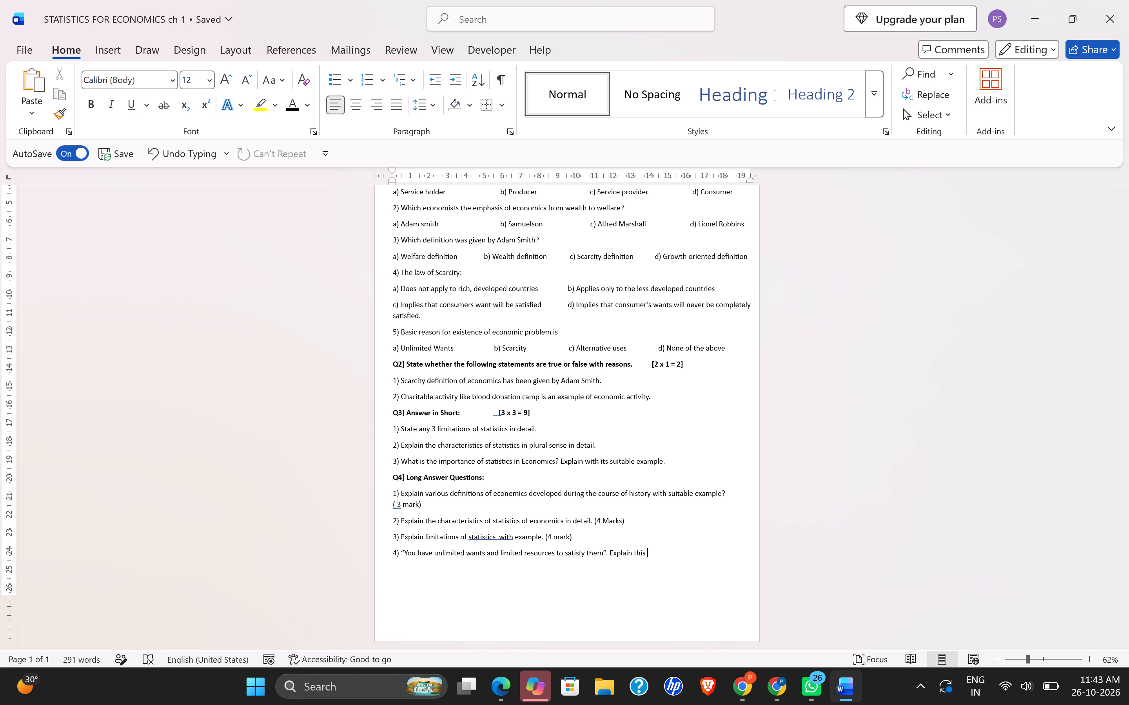
Finish the instruction of Q4's question 4 after "Explain this" with "statement by giving two examples.".
click(589, 508)
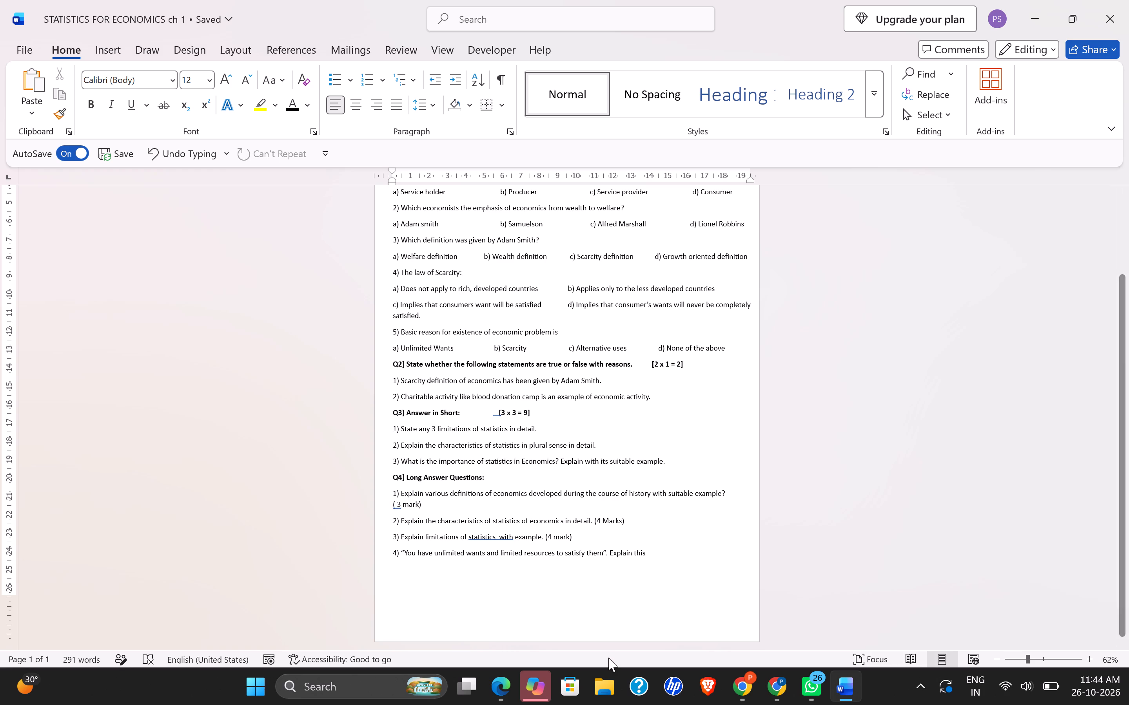
click(662, 551)
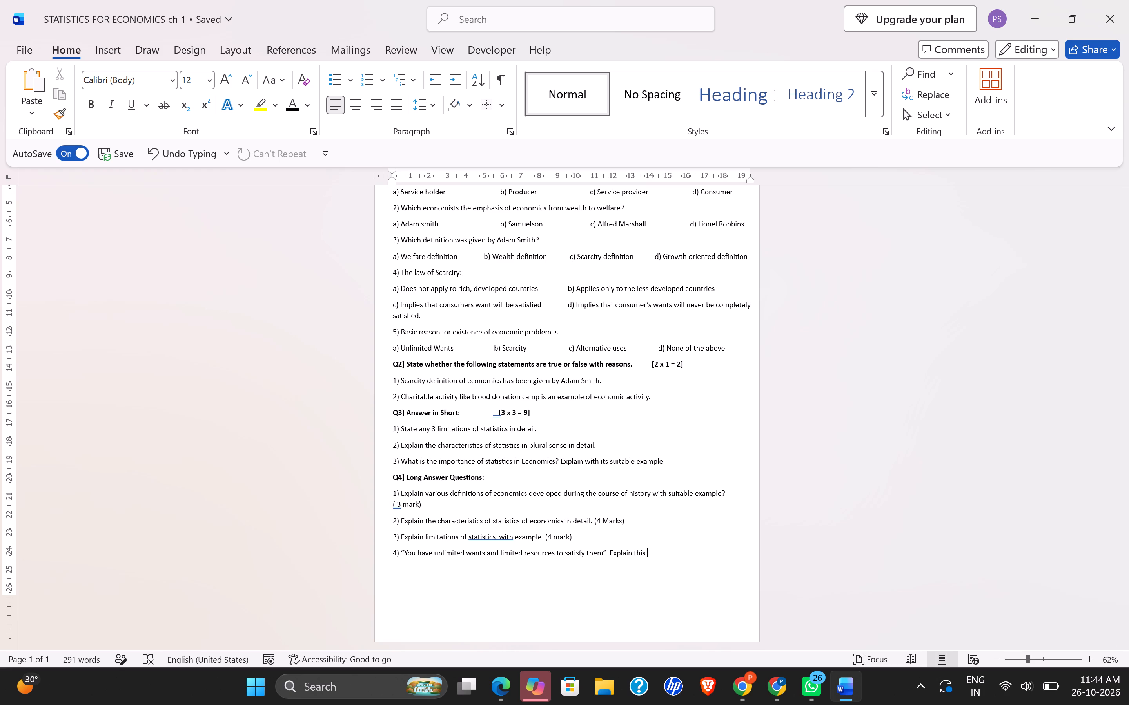
text(stat)
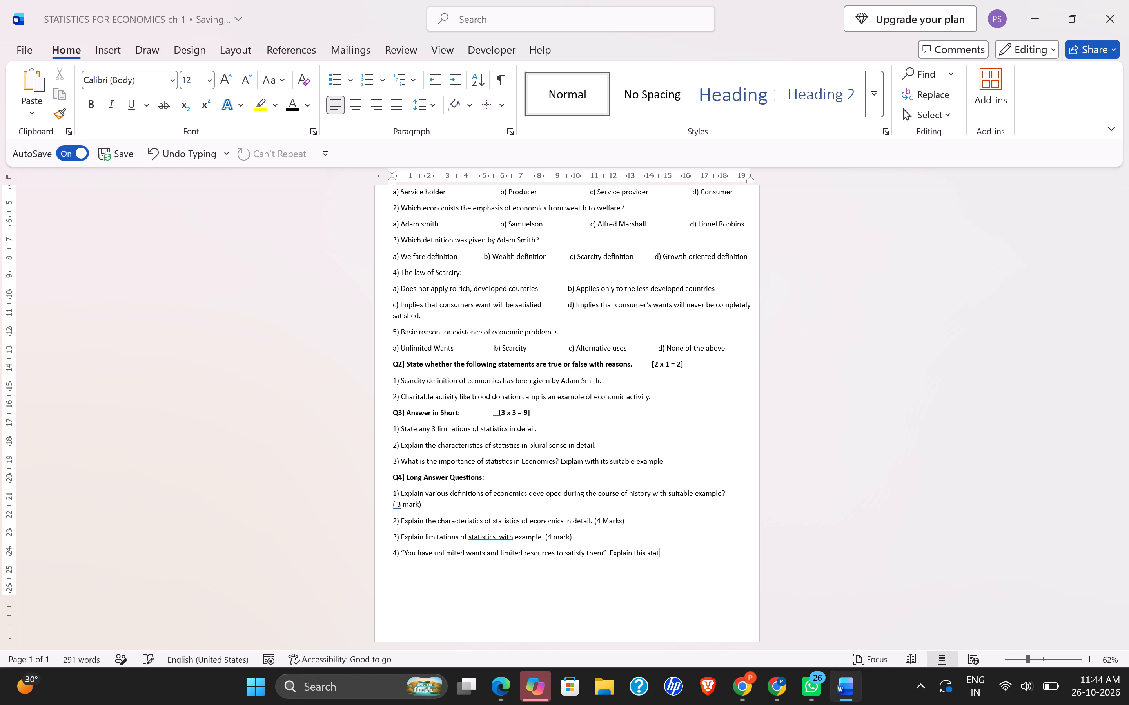
text(ement)
key(space)
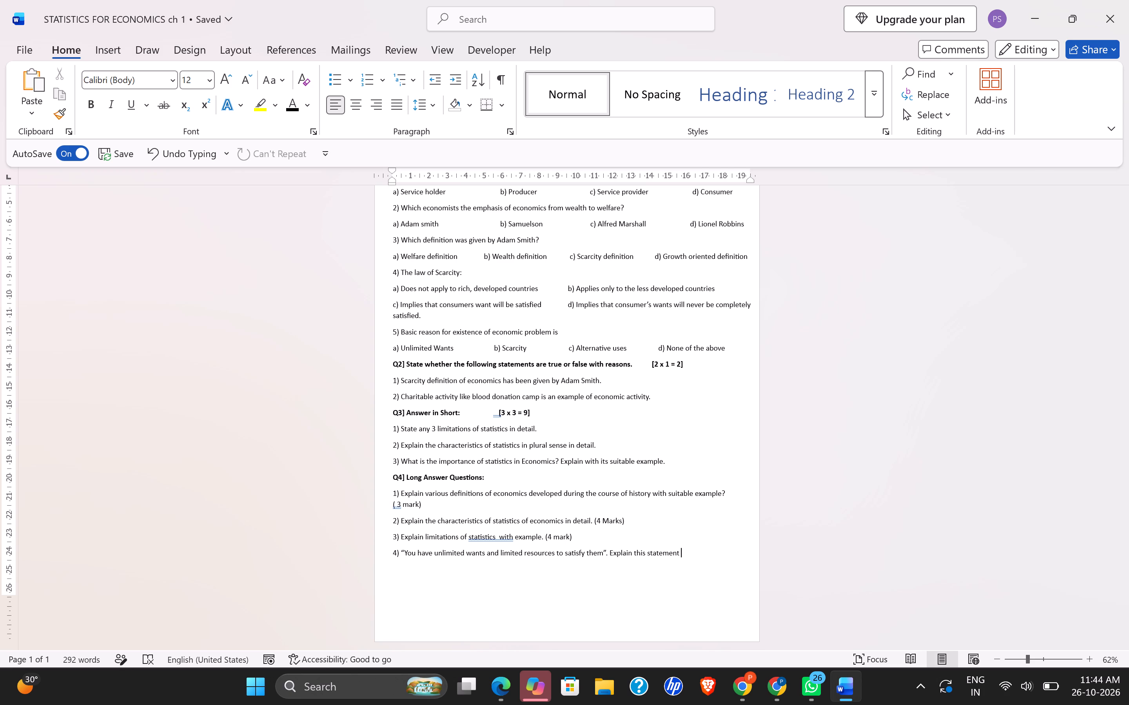
text(by giving)
key(space)
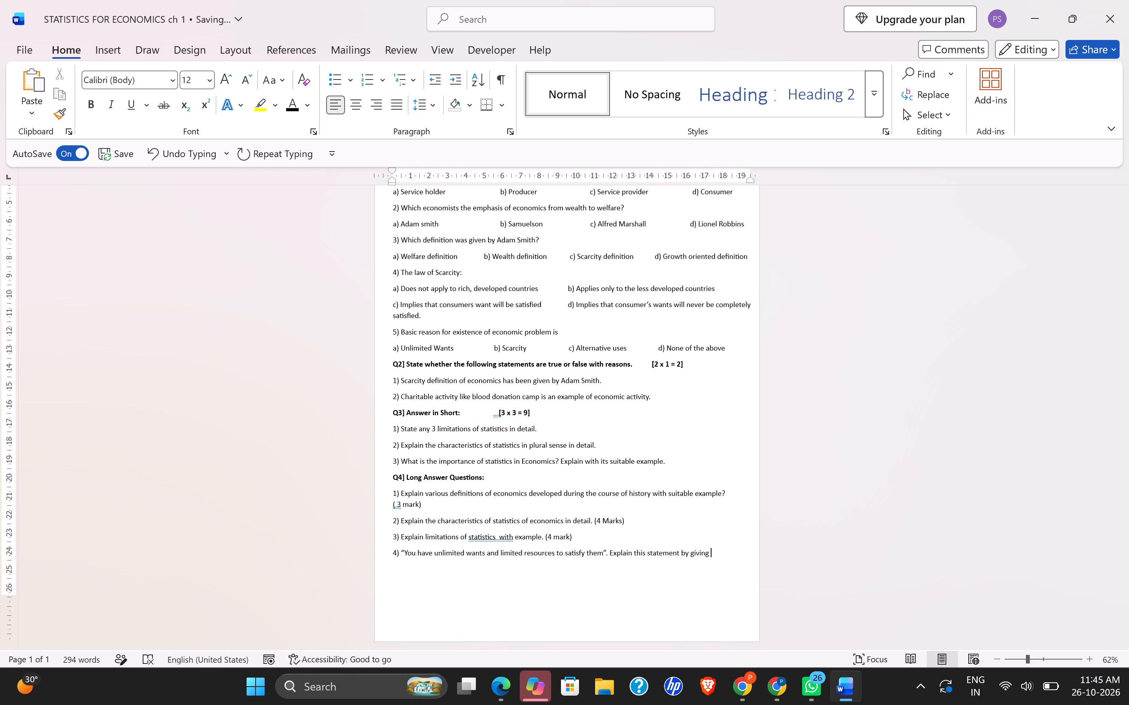
text(two exampkl)
key(BackSpace)
key(BackSpace)
text(les)
key(space)
key(BackSpace)
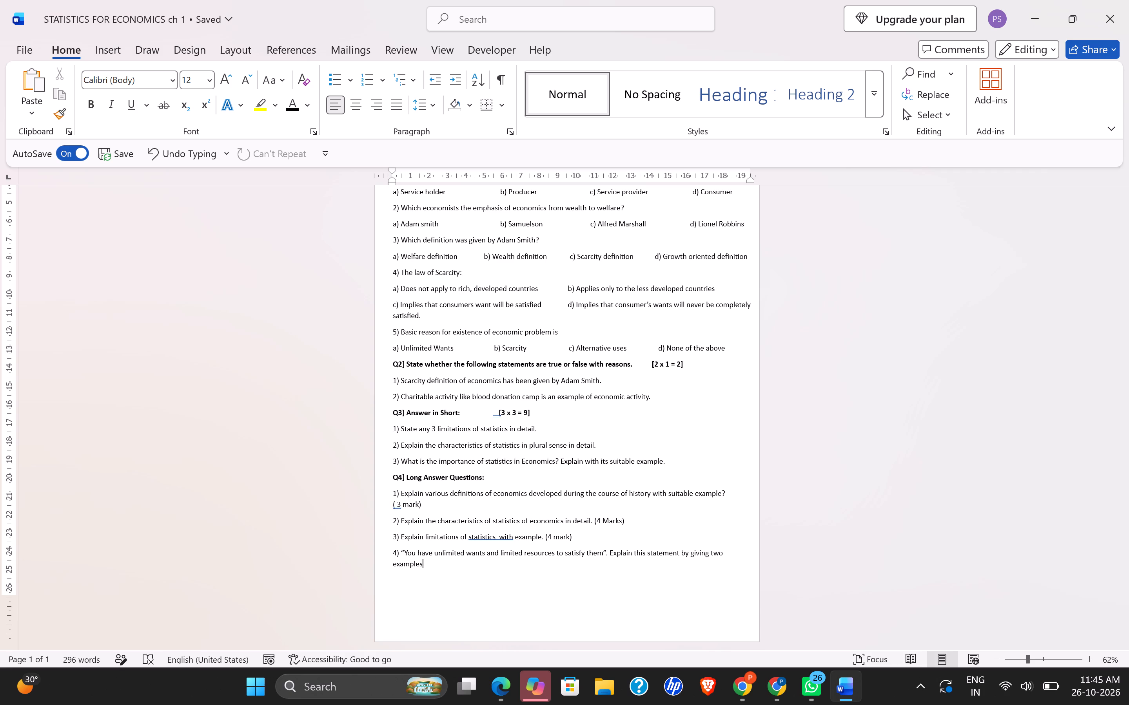
text(.)
Add the mark allocation "(3 Marks)" after the final sentence of Q4's question 4.
key(space)
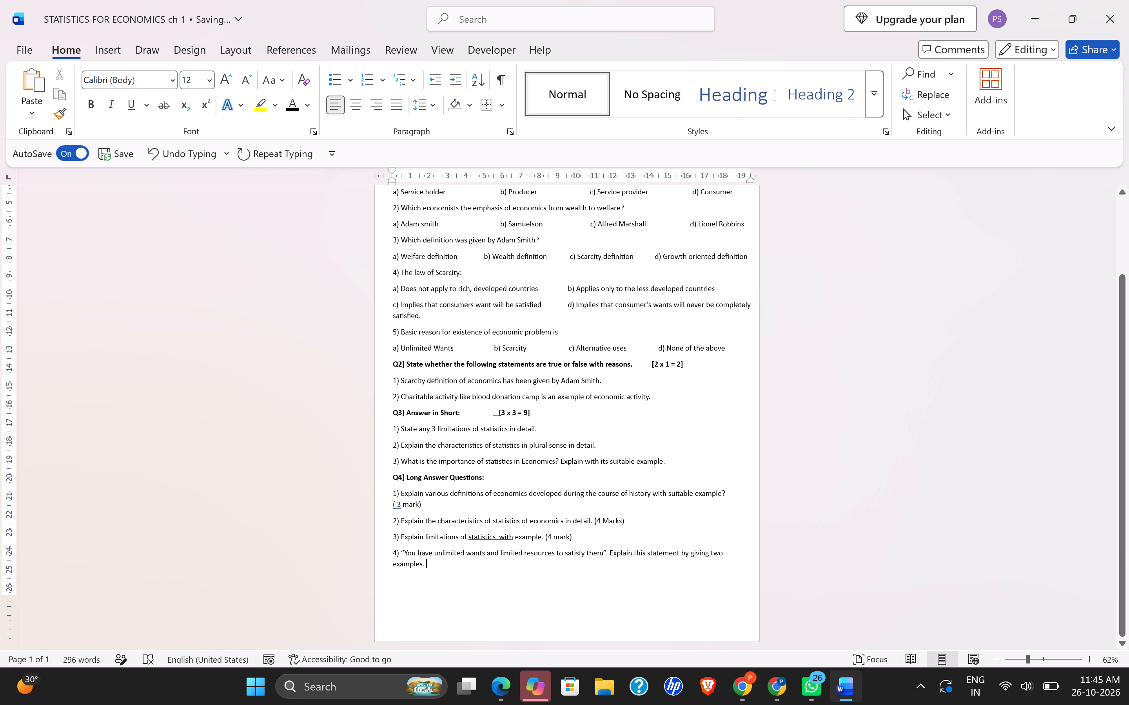
key(1)
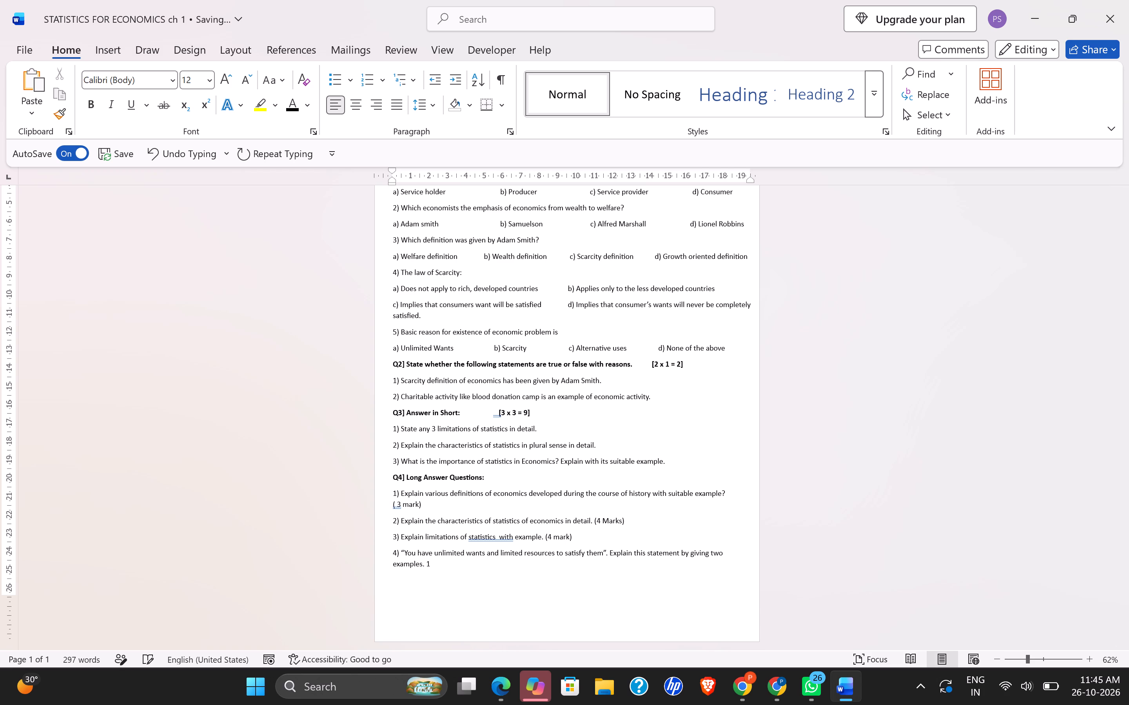
key(BackSpace)
key(3)
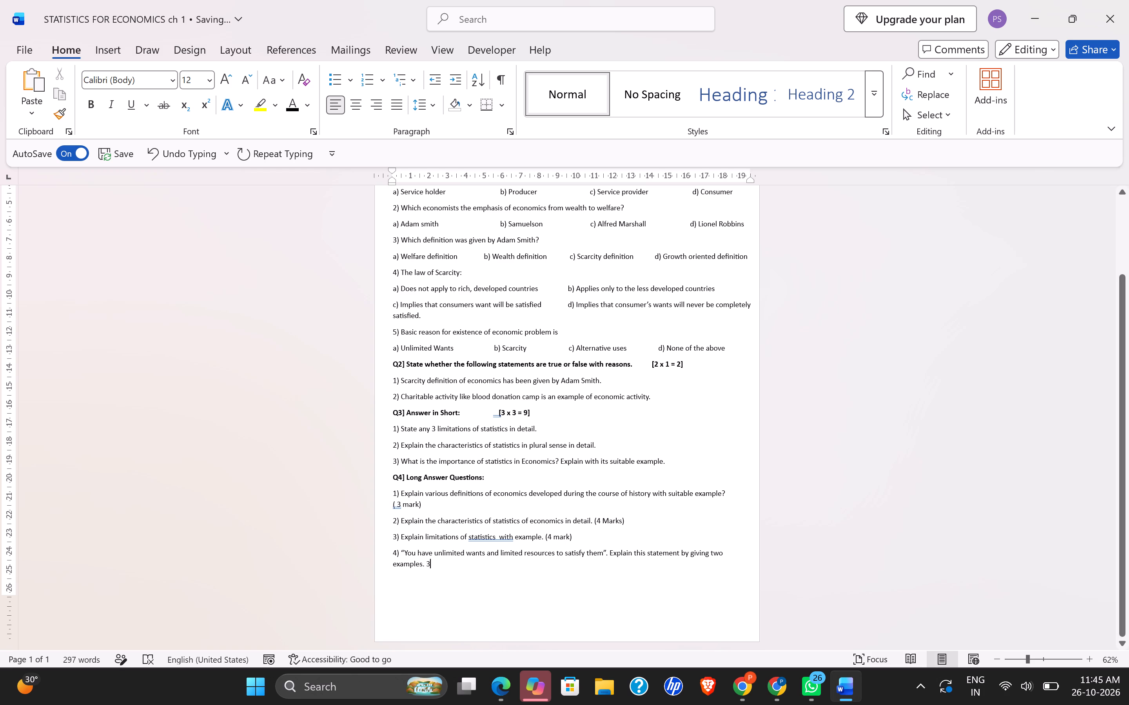
key(space)
text(Marks)
key(space)
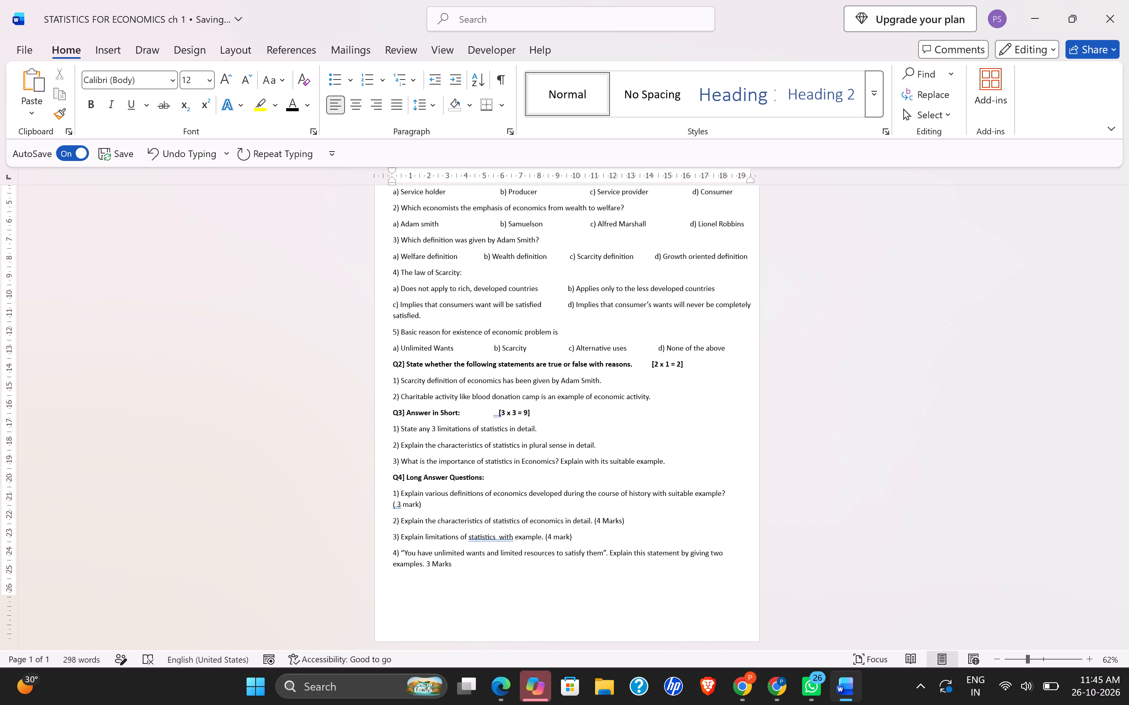
key(BackSpace)
key(shift+parenright)
click(426, 566)
key(space)
key(shift+parenleft)
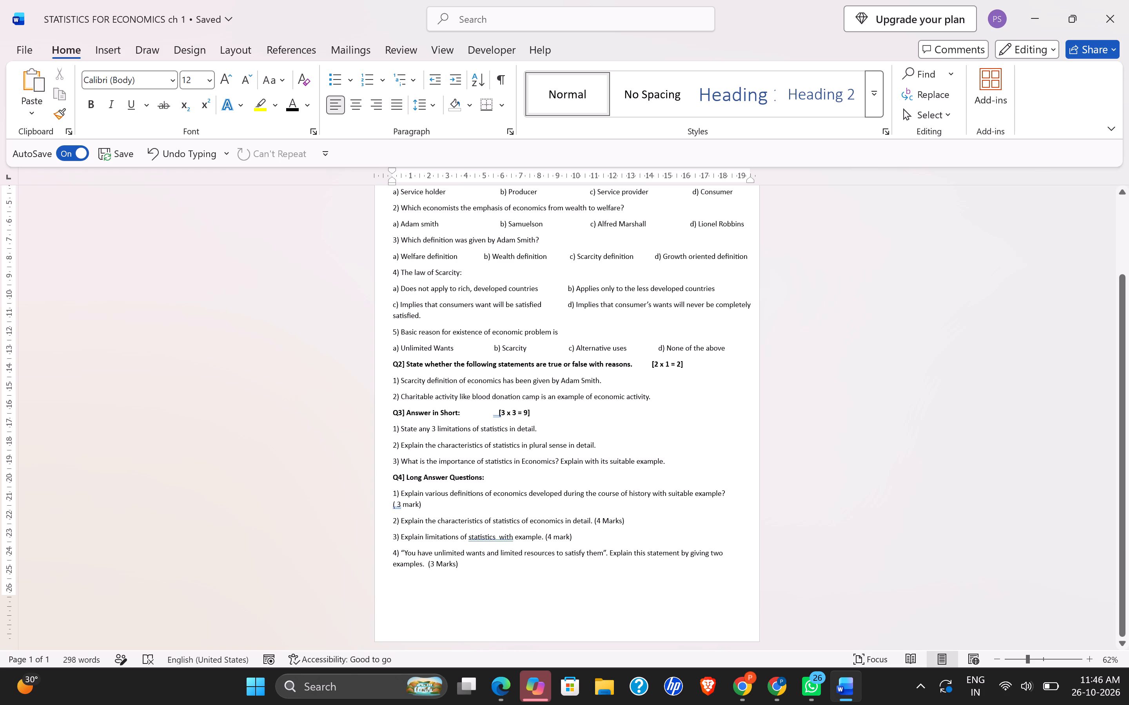
Add the section total "(14 Marks)" after the "Q4] Long Answer Questions:" heading.
click(502, 477)
key(space)
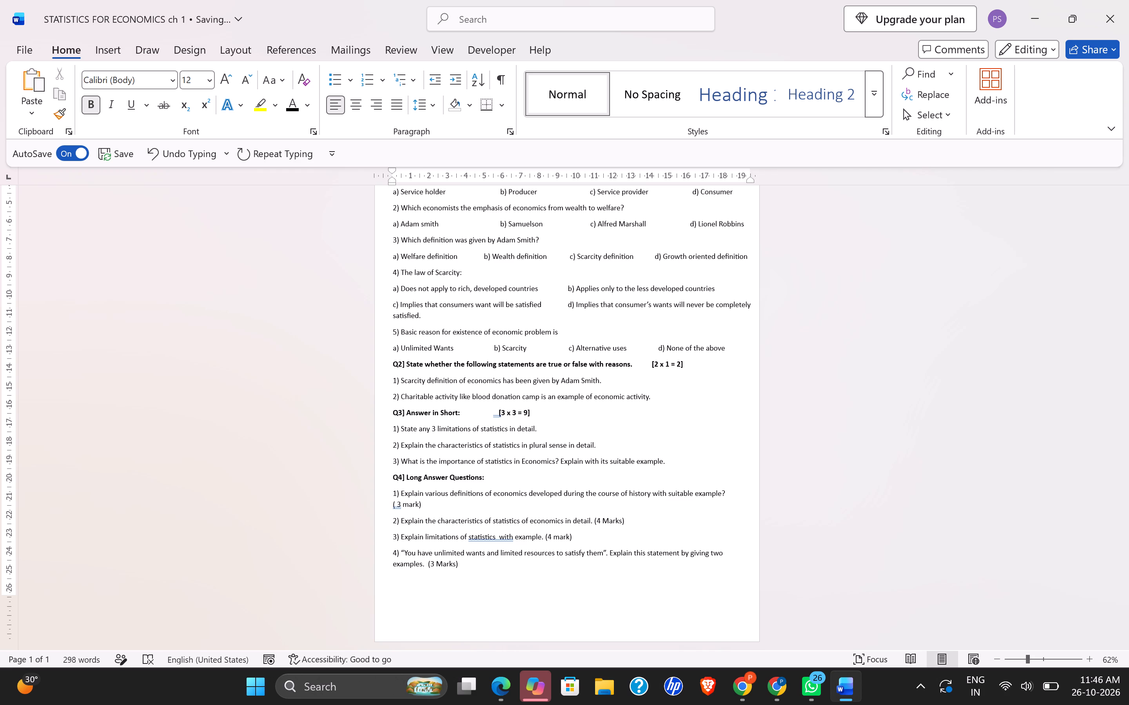
key(shift+parenleft)
text(14)
key(space)
key(space)
key(BackSpace)
text(Marks)
key(shift+parenright)
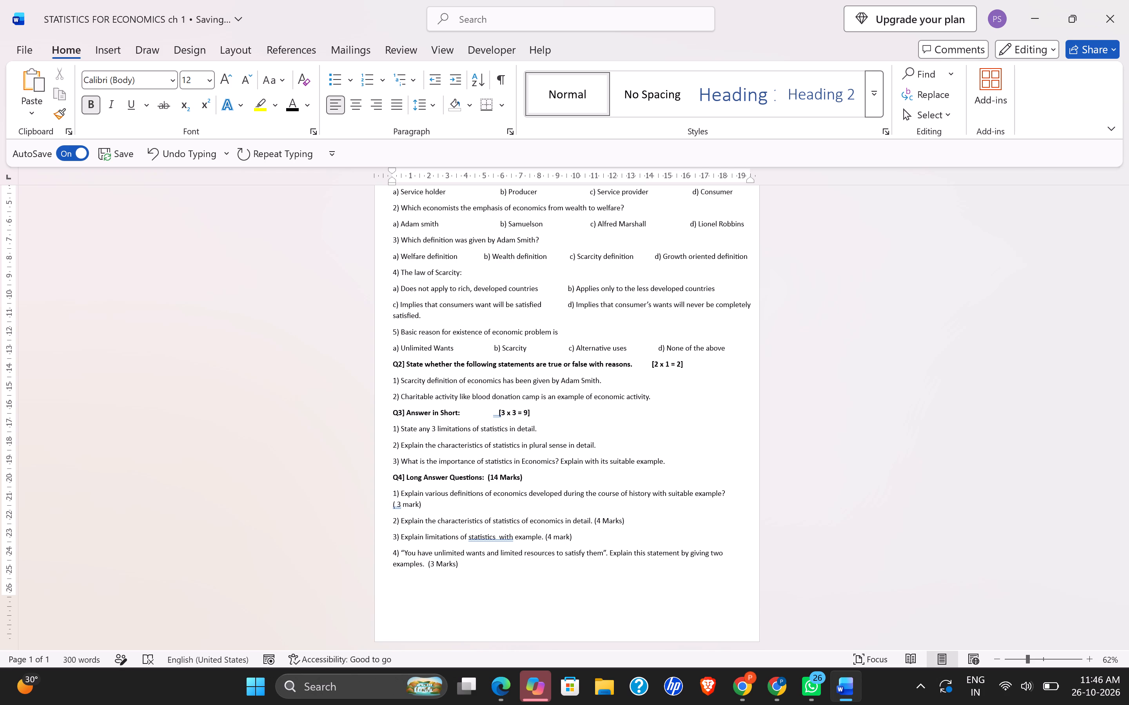
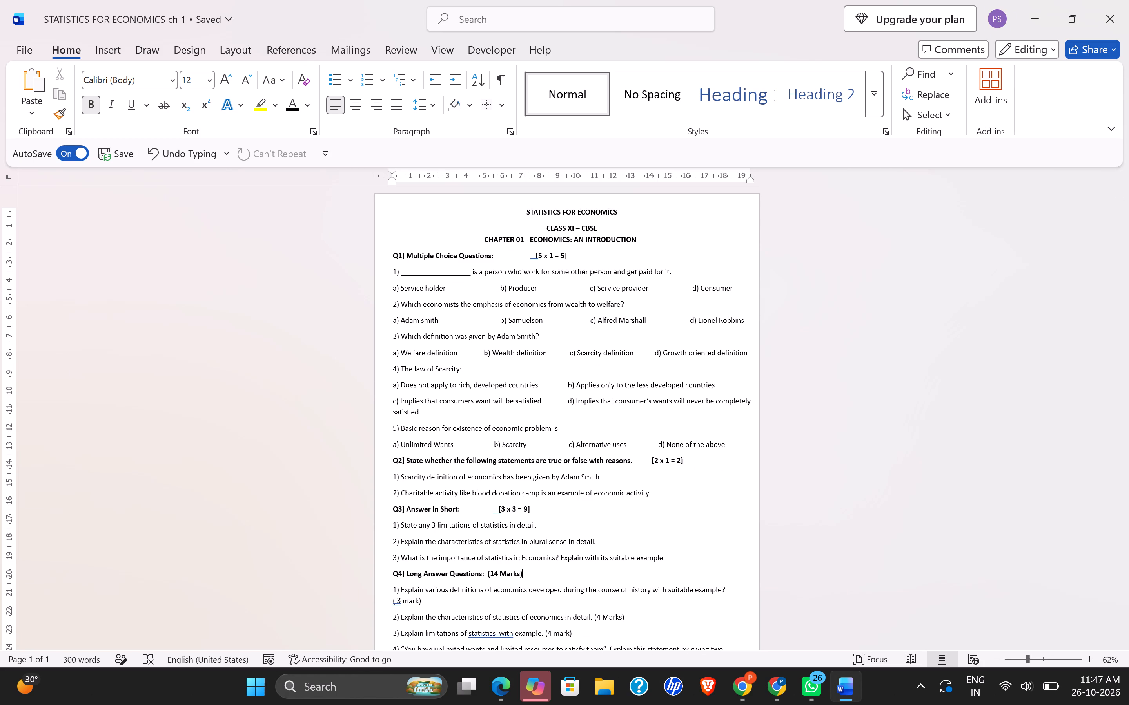
Increase the font size of the four questions under the "Q4] Long Answer Questions:" heading to 14.
scroll(633, 423, down, 6)
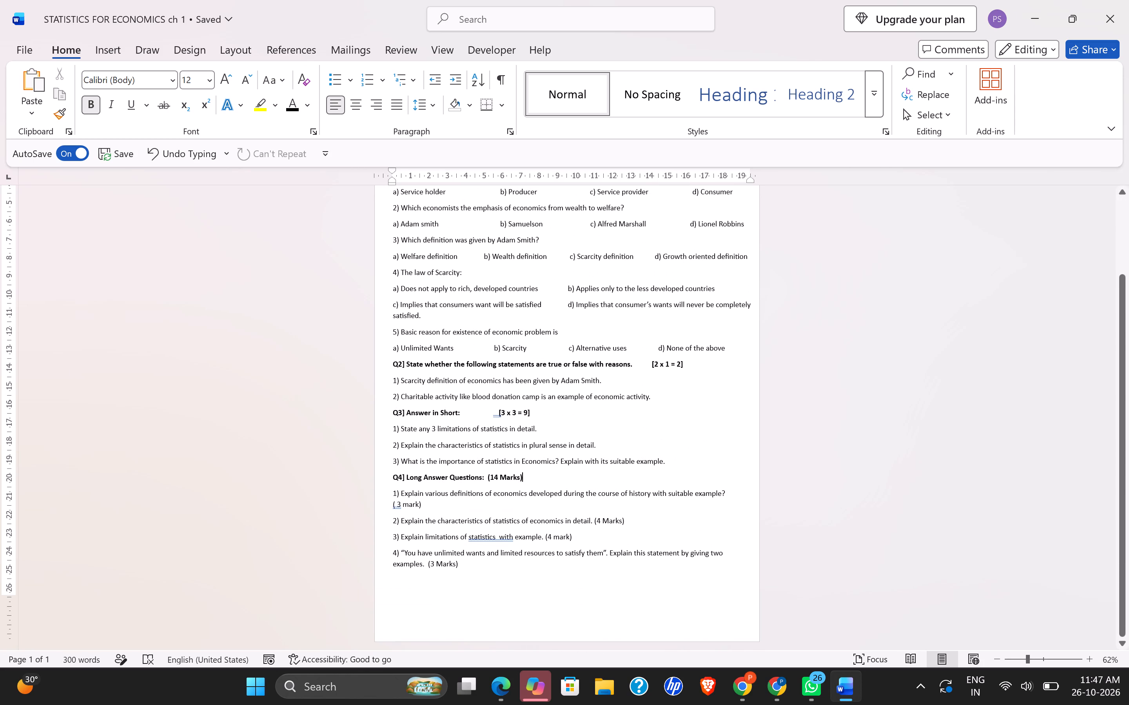
scroll(633, 423, up, 8)
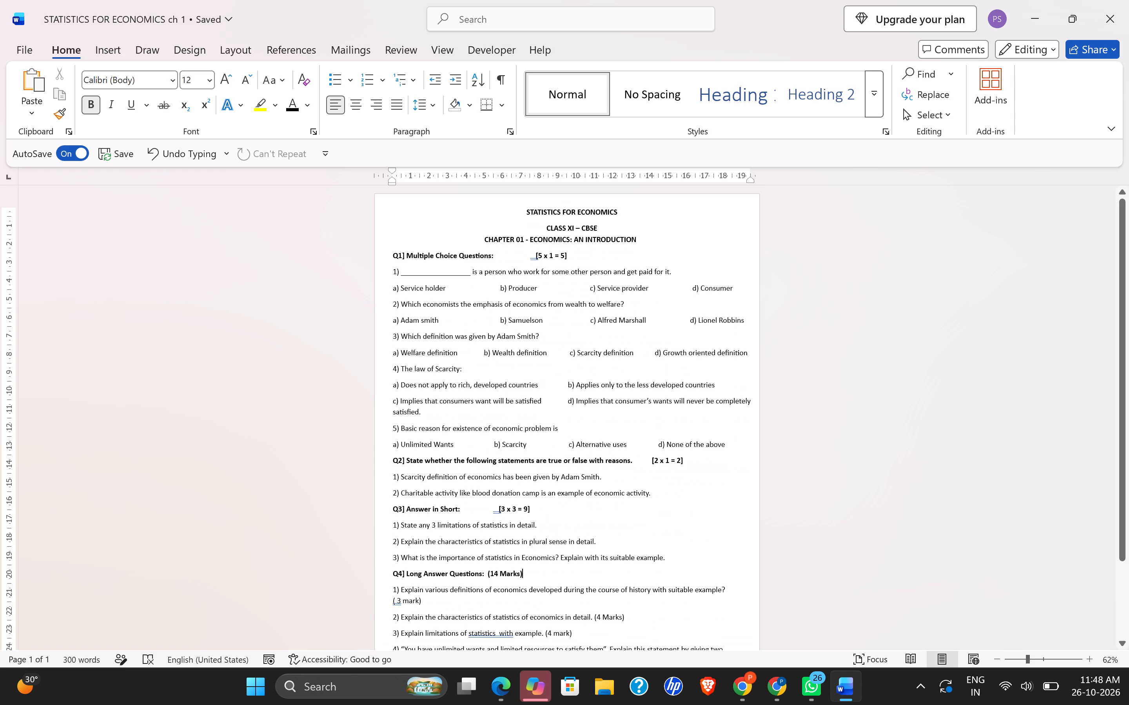
scroll(512, 325, down, 2)
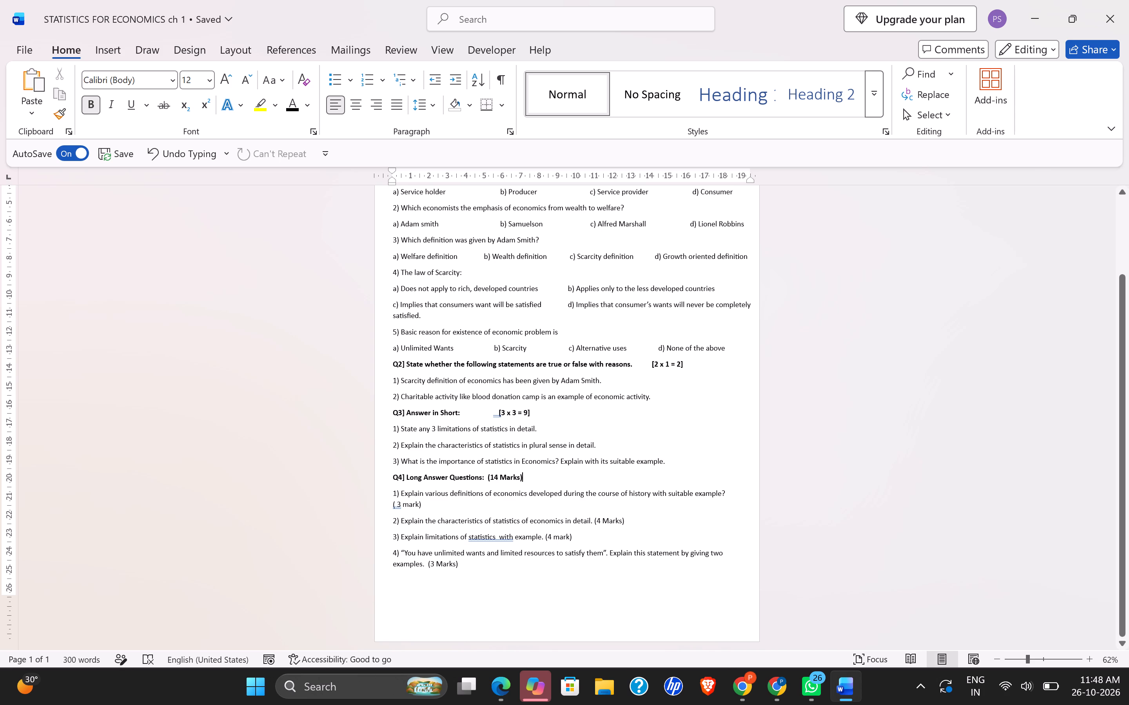
drag(389, 495, 473, 567)
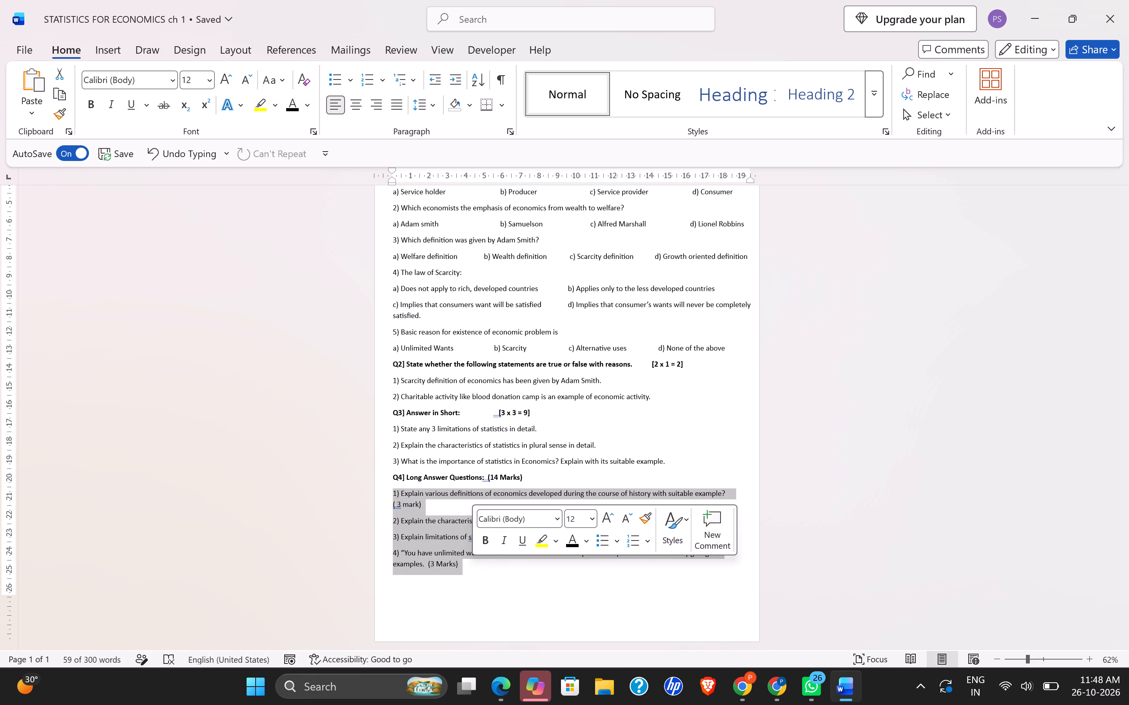
click(609, 519)
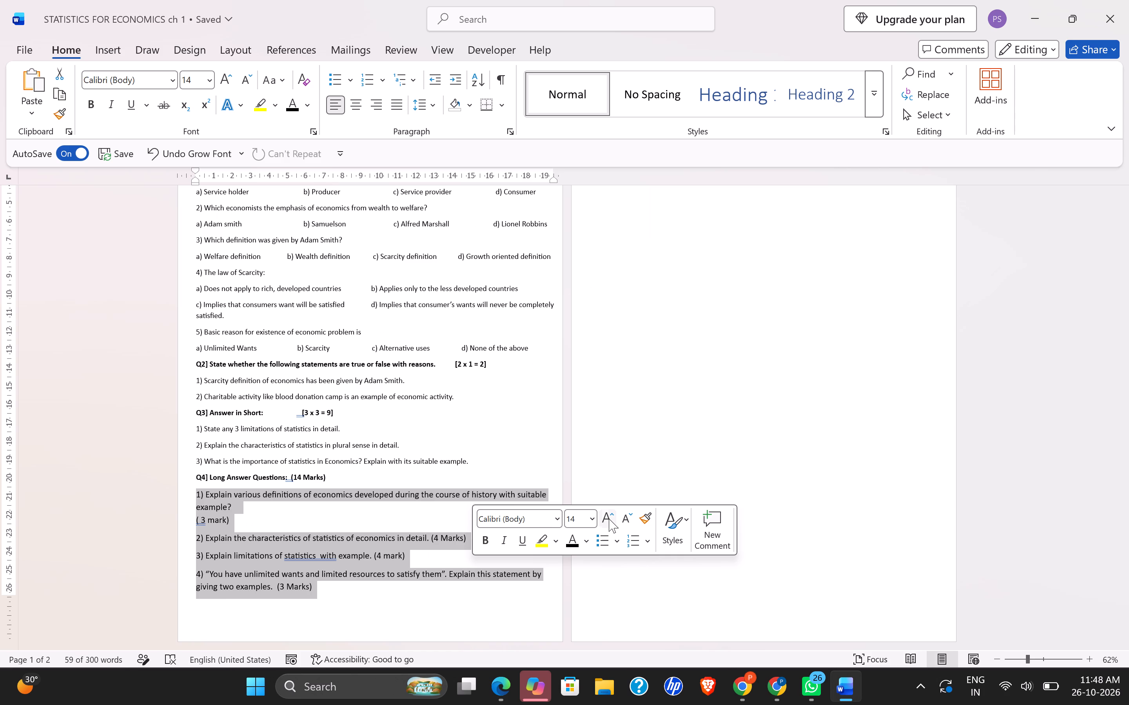
click(658, 390)
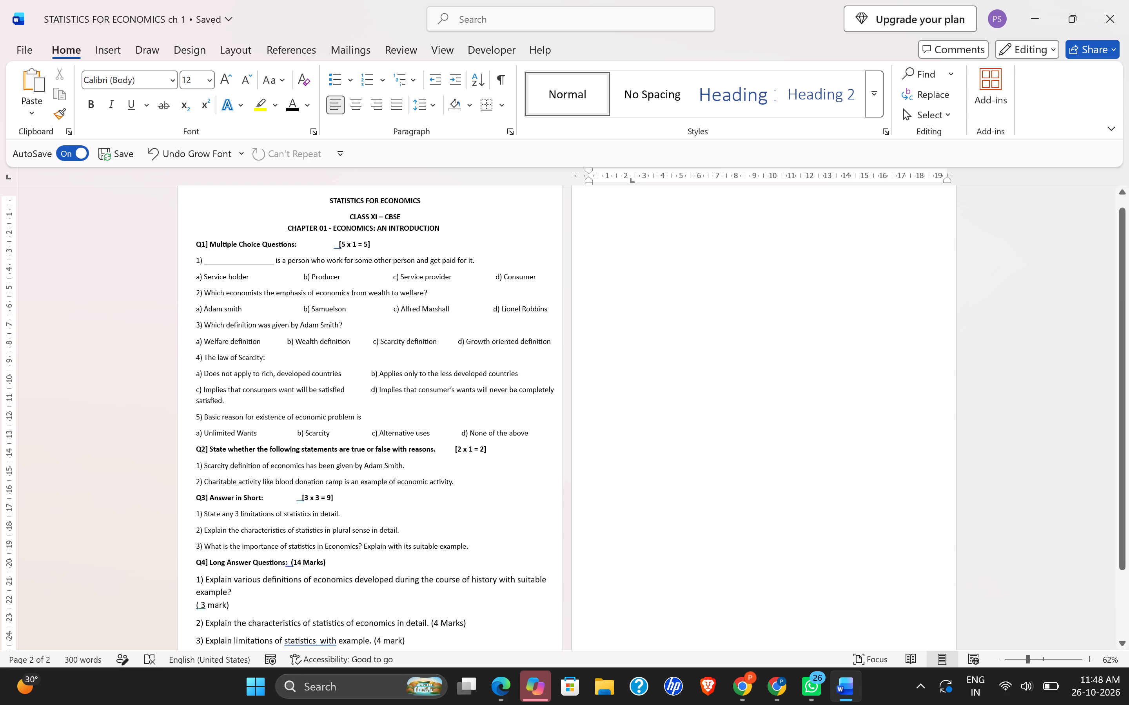
Set the font size to 14 for all text from the "Q1] Multiple Choice Questions:" heading through Q4's question 4.
scroll(384, 504, down, 2)
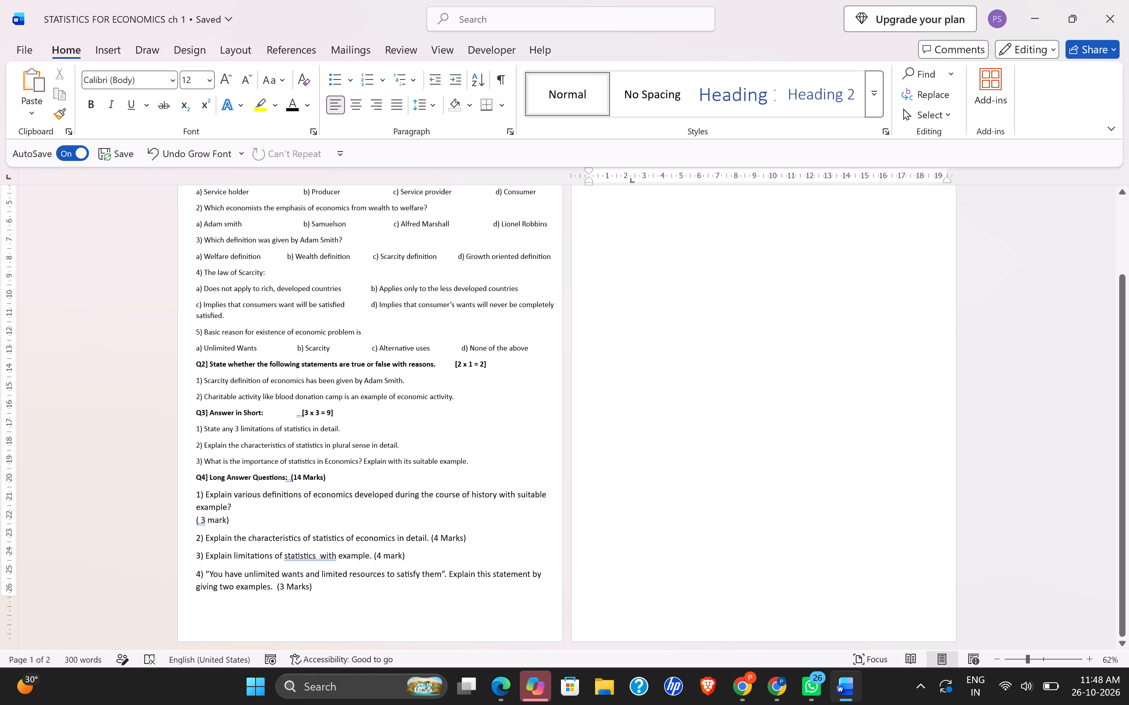
scroll(198, 445, up, 6)
scroll(230, 467, down, 1)
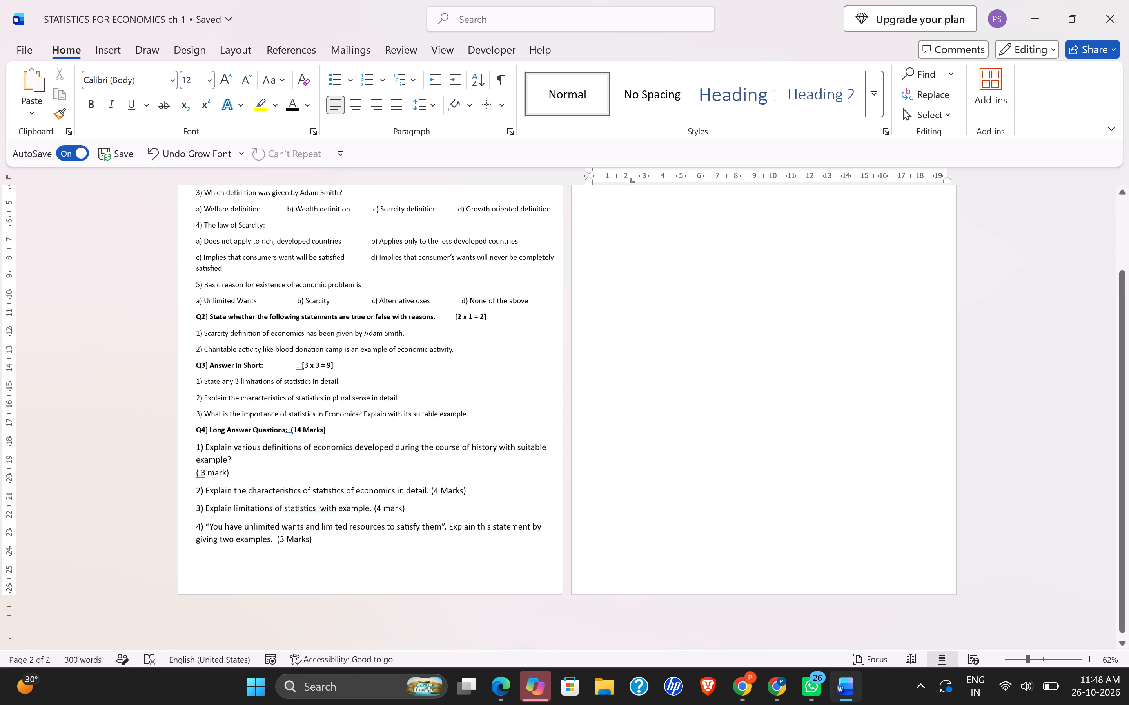
scroll(230, 467, down, 1)
drag(204, 493, 249, 549)
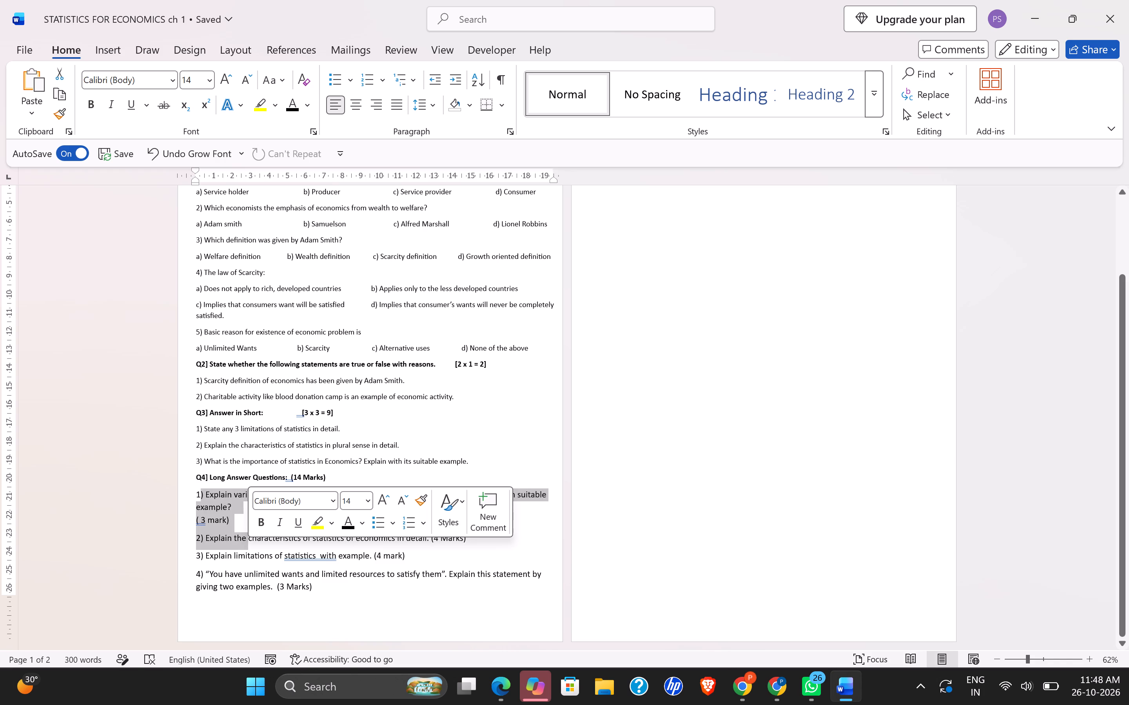
click(212, 331)
scroll(212, 331, up, 1)
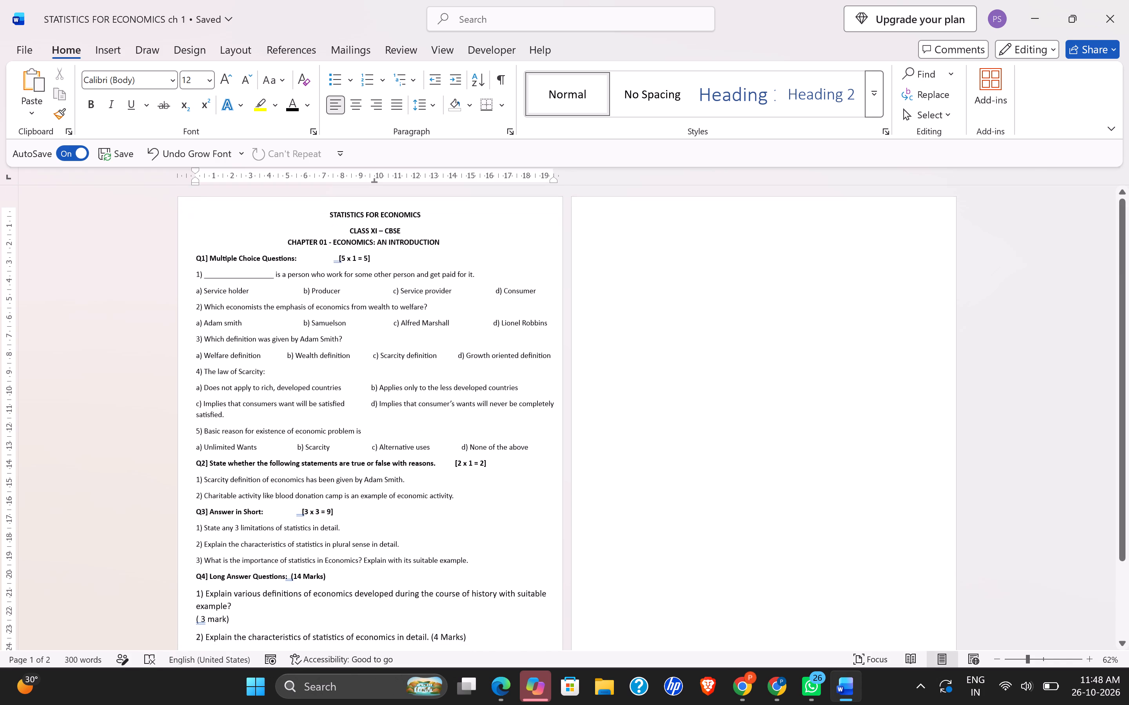
drag(195, 263, 394, 614)
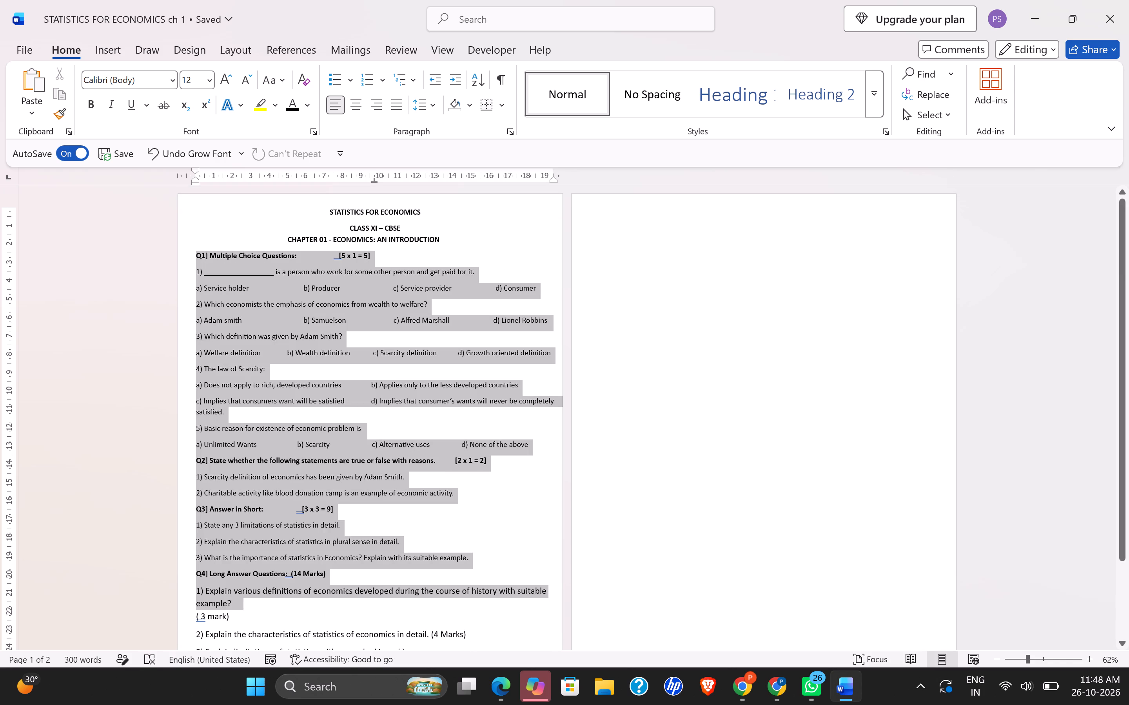
drag(394, 614, 378, 618)
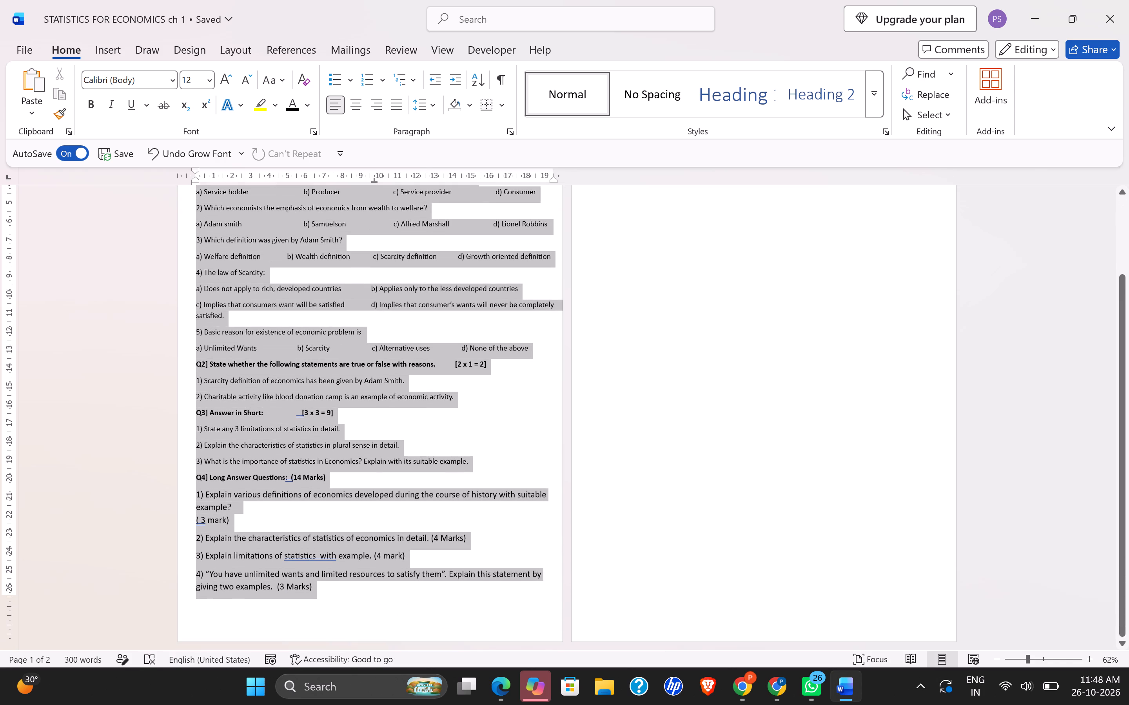
drag(378, 618, 378, 618)
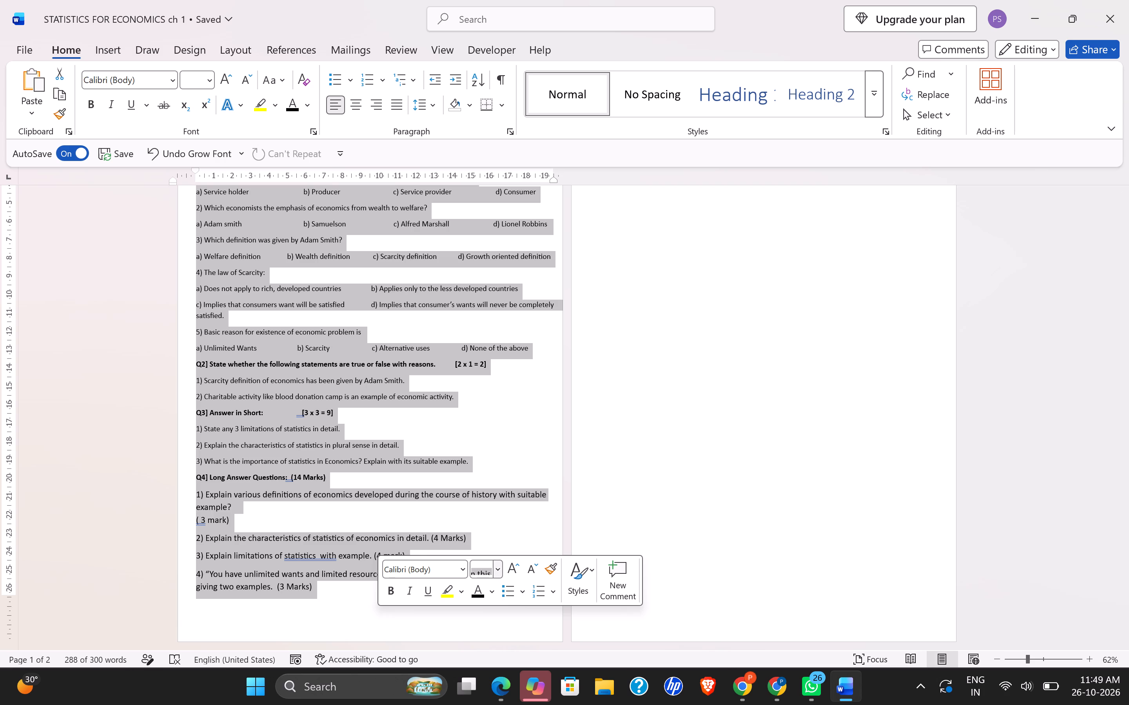
click(474, 566)
key(1)
key(4)
key(Return)
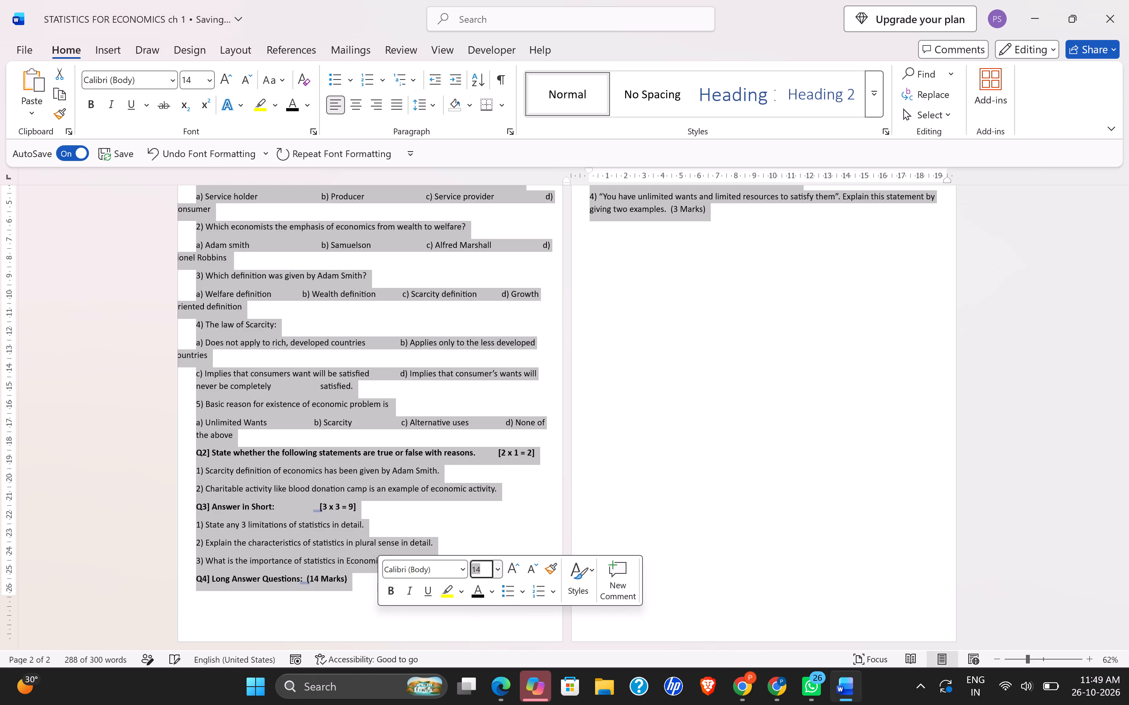
click(728, 524)
scroll(728, 524, up, 2)
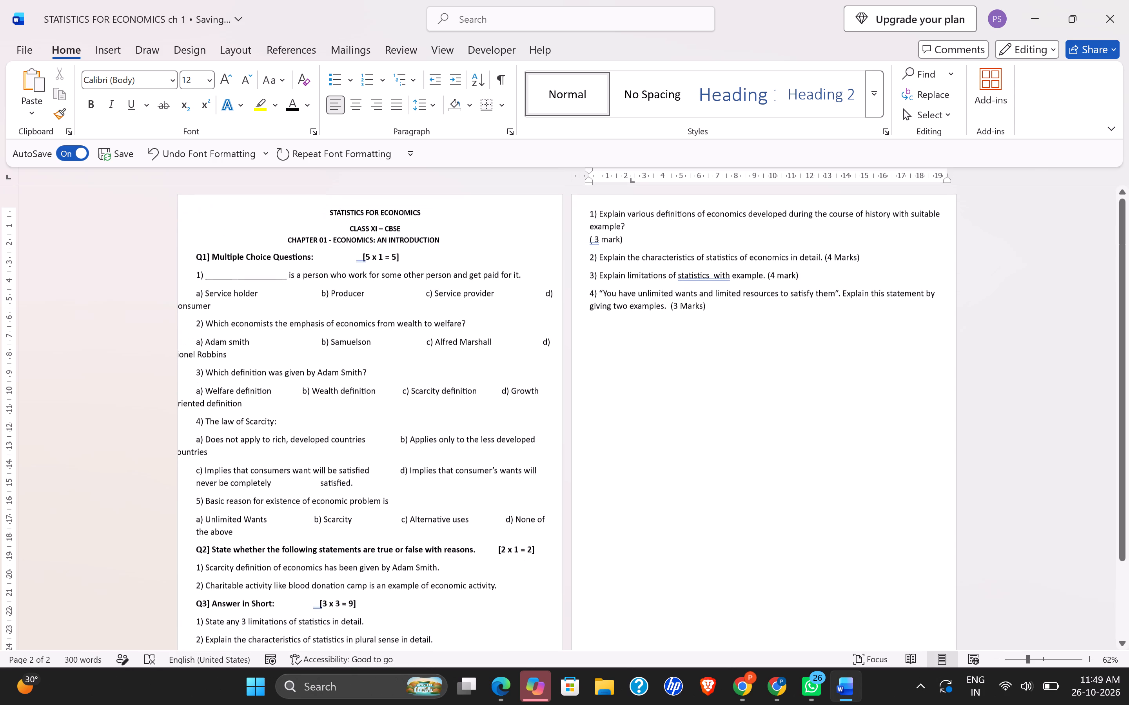
Shift the indents of the "Q1] Multiple Choice Questions:" heading inward so its first line starts at about 2 cm.
click(311, 256)
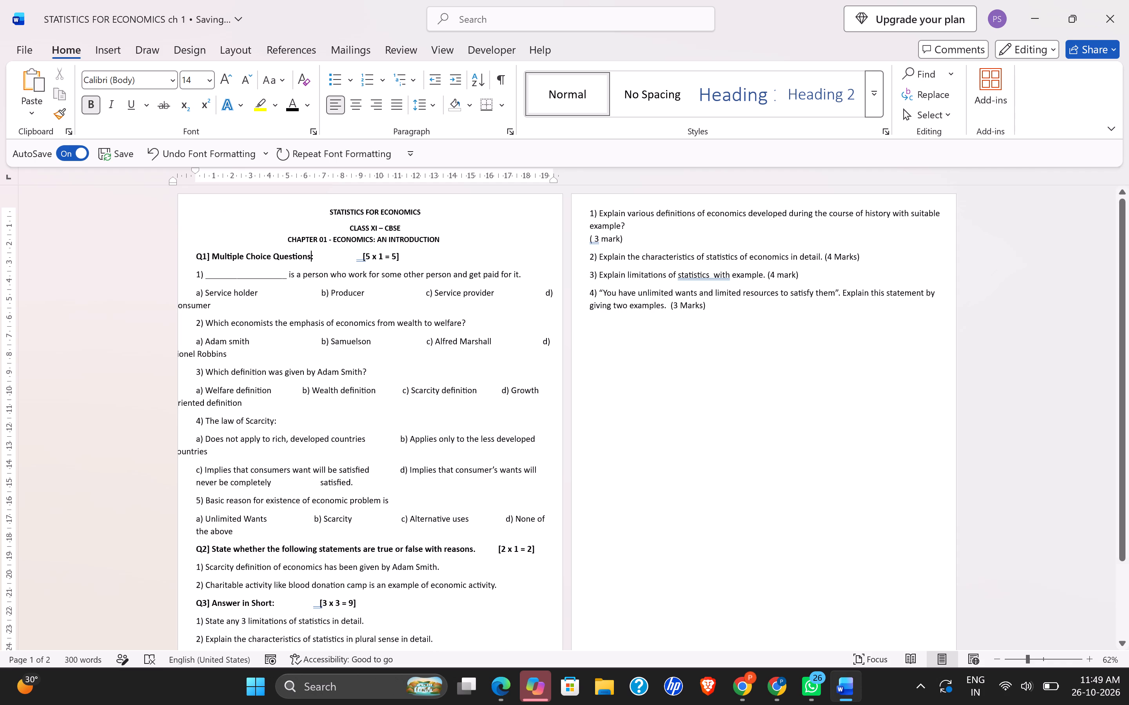
drag(173, 180, 201, 181)
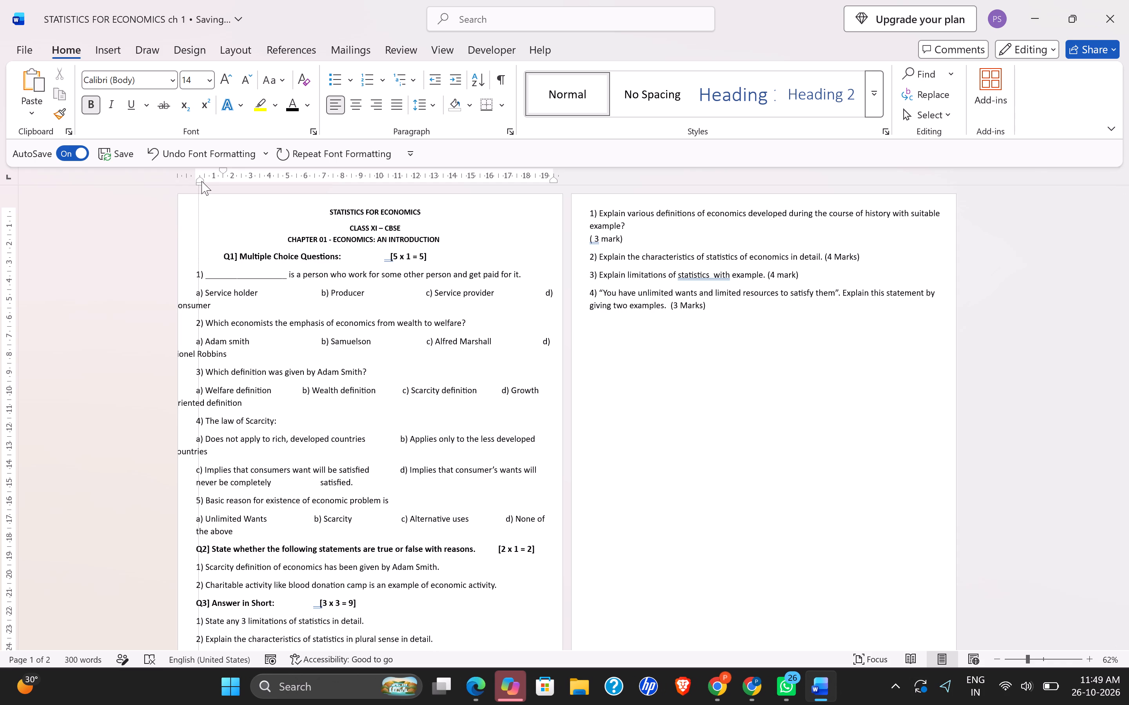
drag(201, 181, 194, 181)
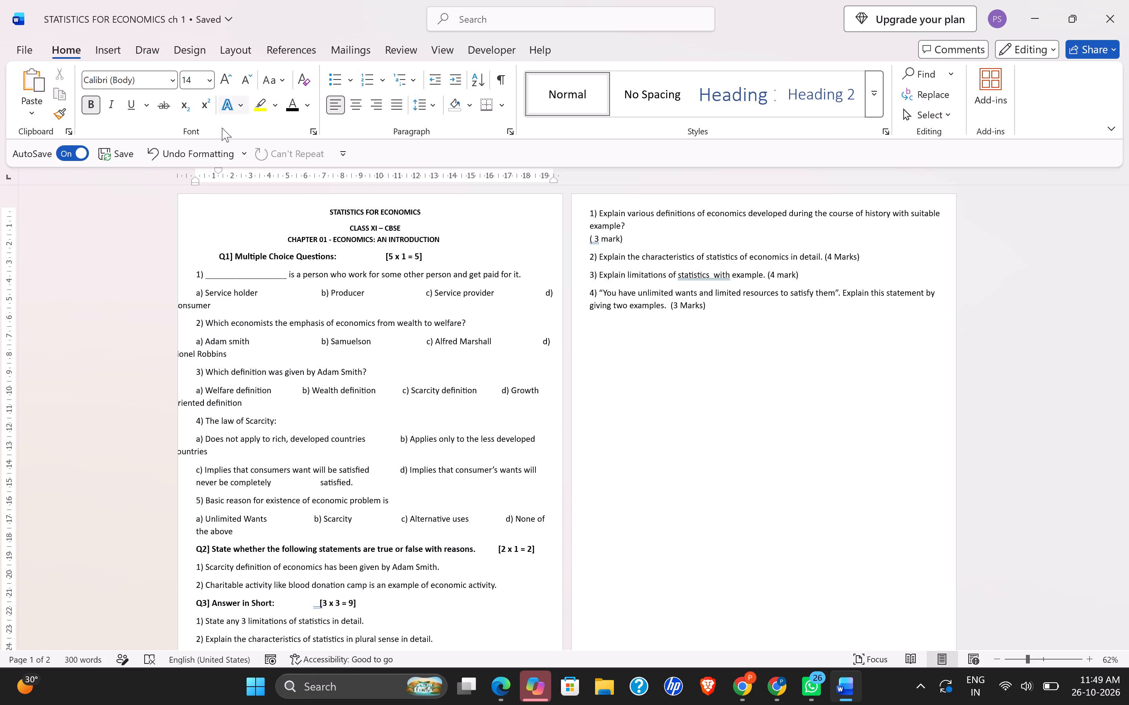
drag(218, 170, 207, 170)
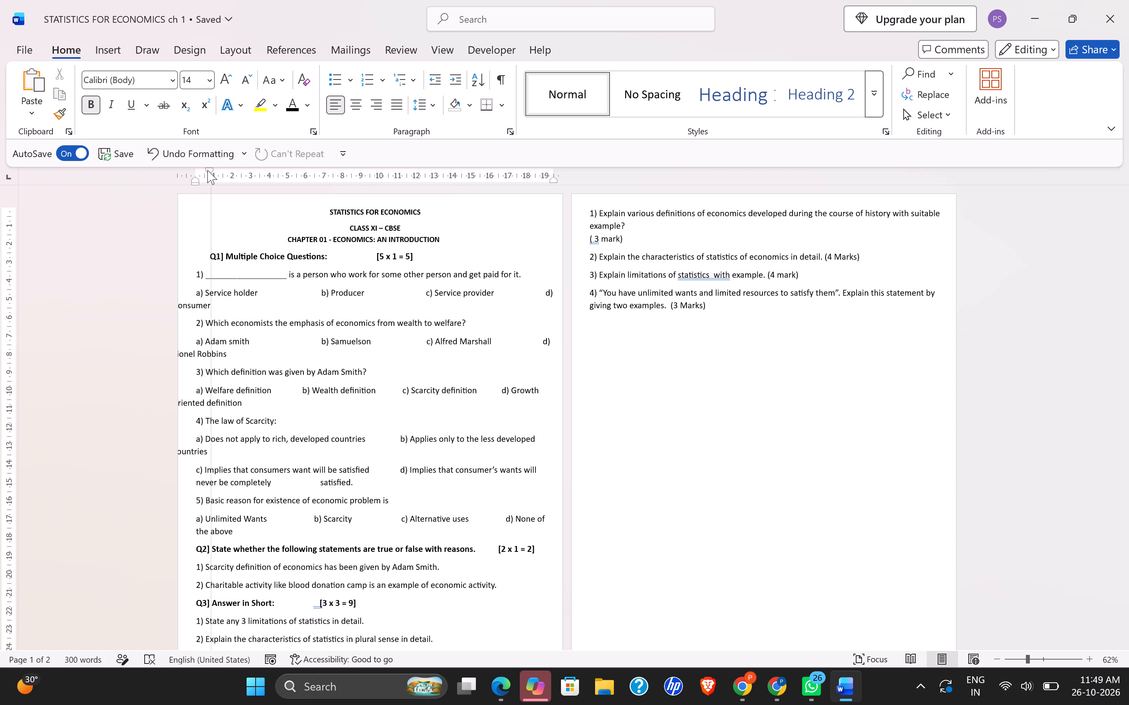
drag(207, 170, 200, 168)
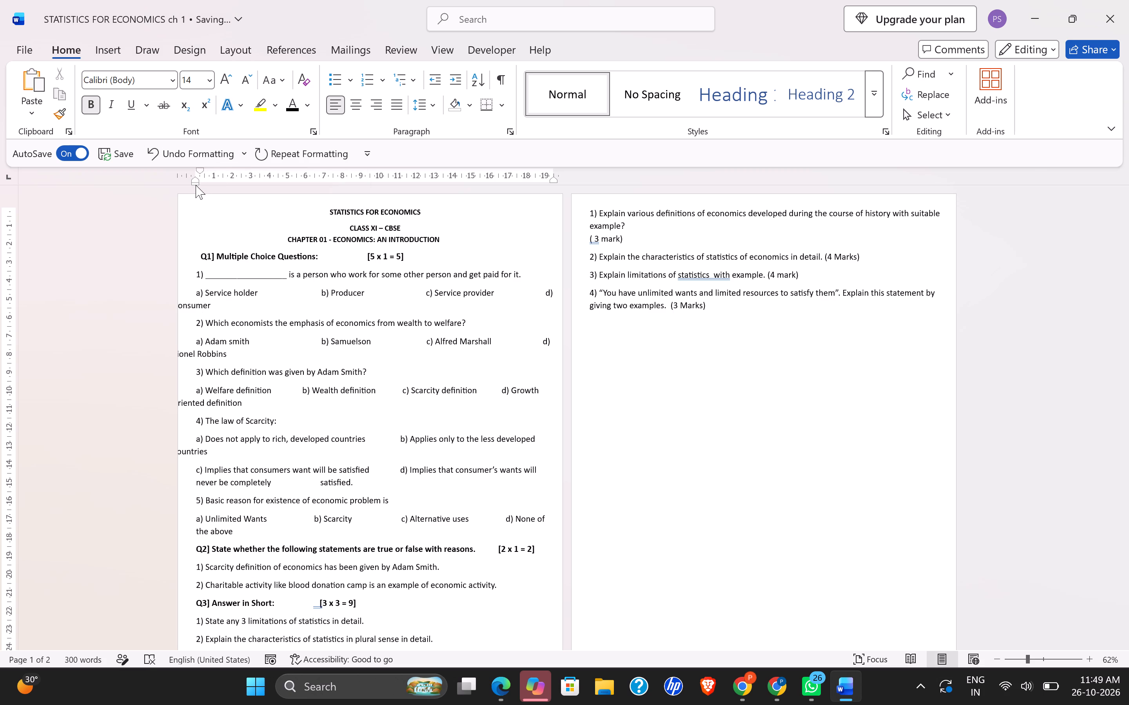
drag(196, 185, 230, 188)
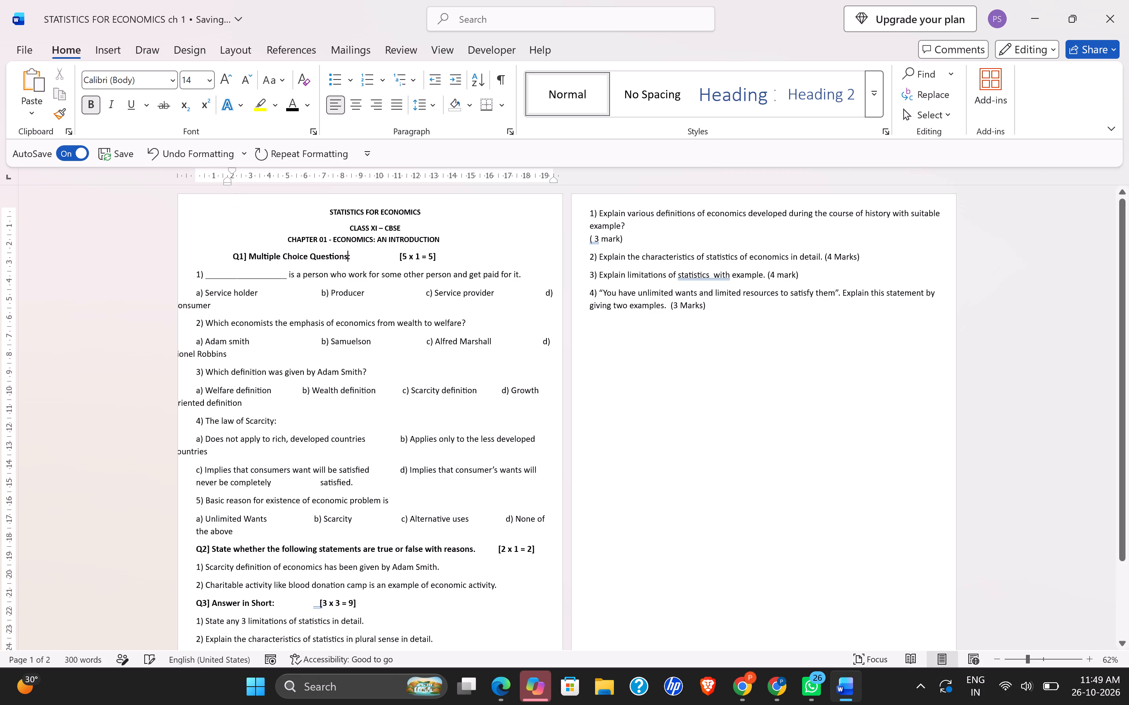
click(191, 177)
Move the first-line start of Q1's question 1 to about 0.25 cm and of its answer options to about 1.5 cm.
click(398, 273)
drag(172, 179, 185, 190)
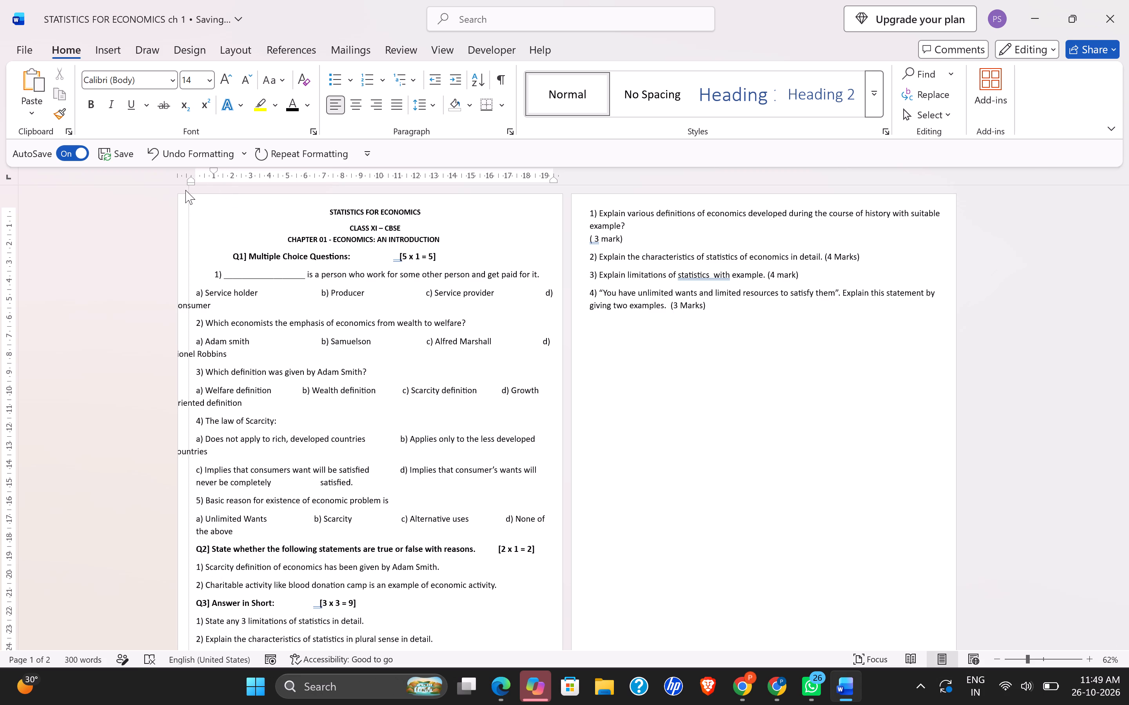
drag(185, 190, 165, 187)
click(277, 313)
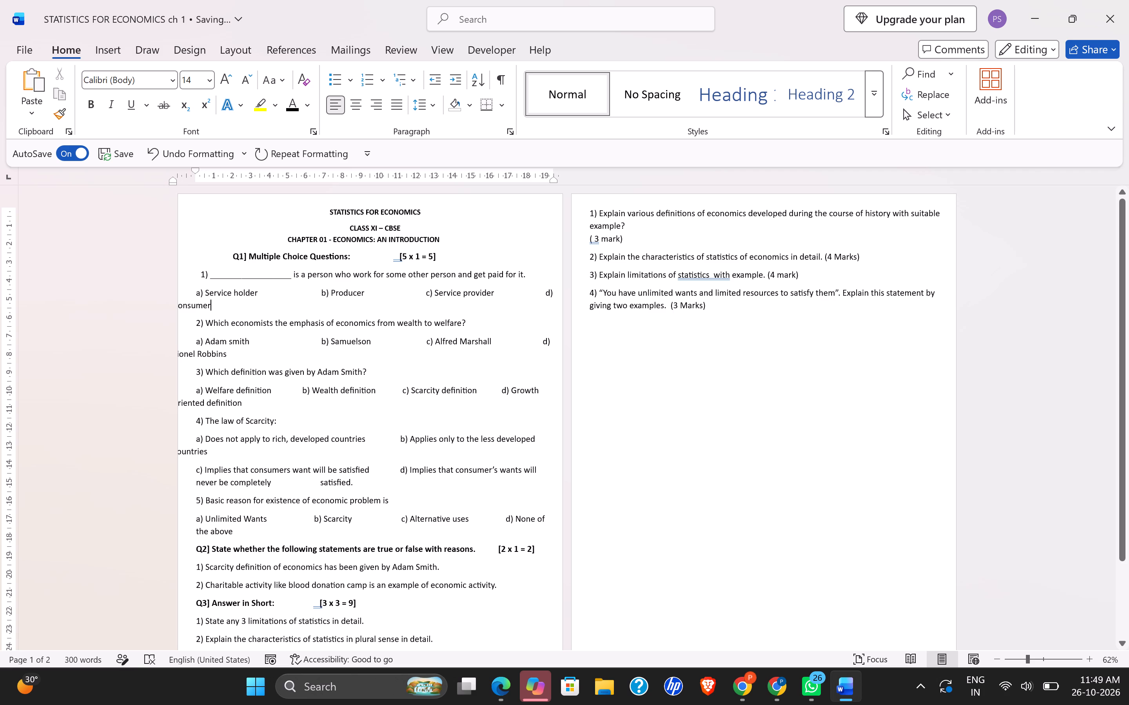
drag(169, 184, 178, 186)
drag(172, 182, 201, 187)
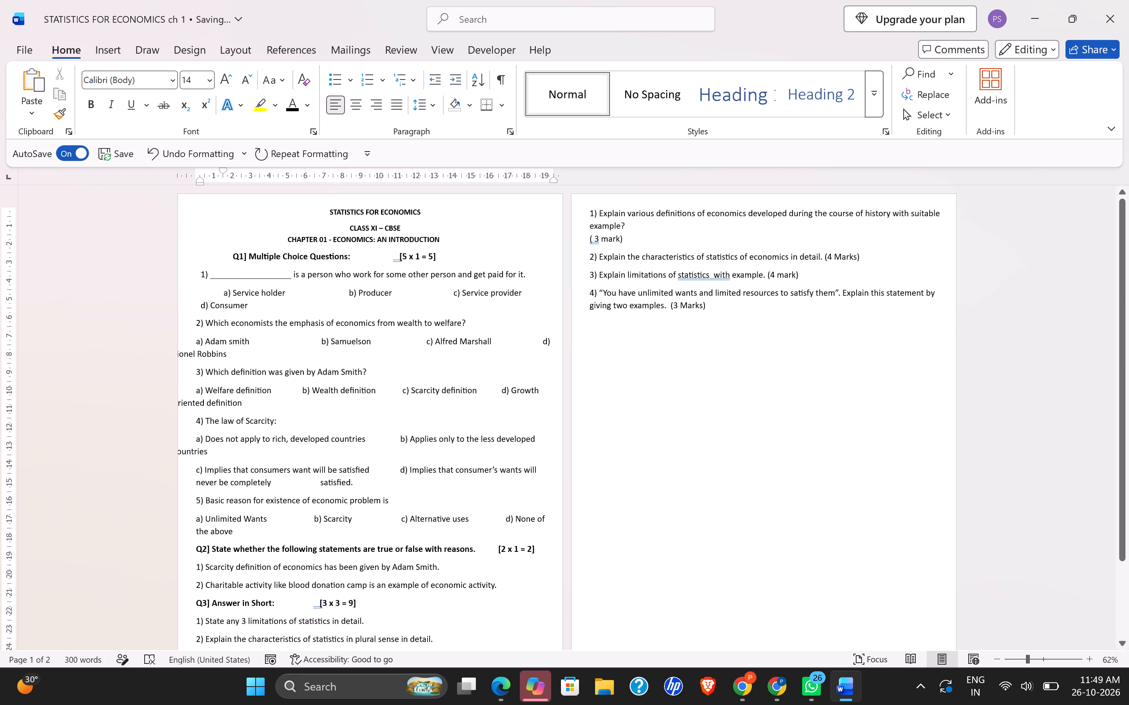
click(203, 266)
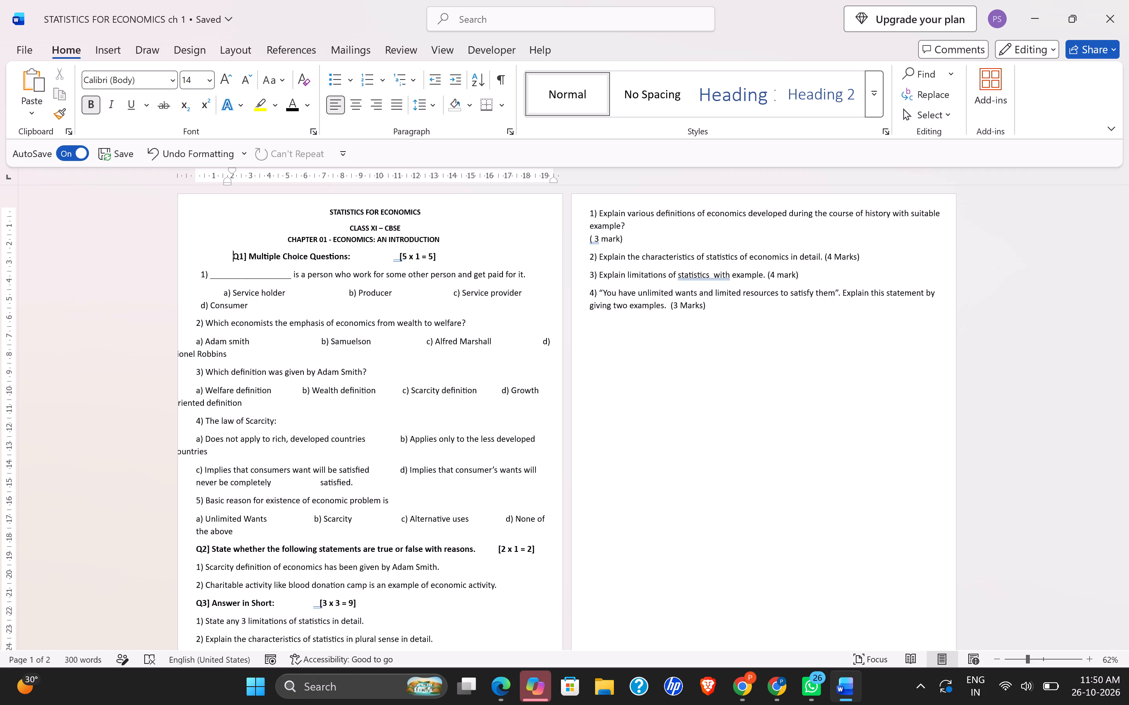
Shift the indents so Q1's question 2 starts at about 1.25 cm and question 3's answer options start at about 1.5 cm.
click(228, 327)
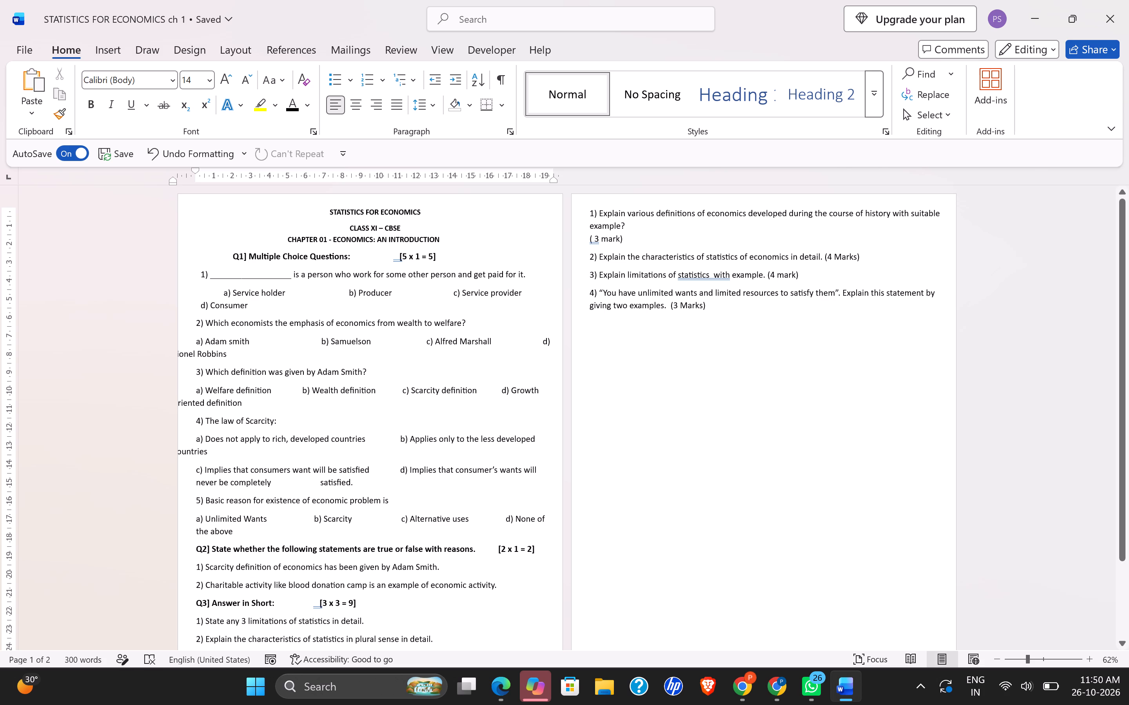
drag(172, 183, 195, 184)
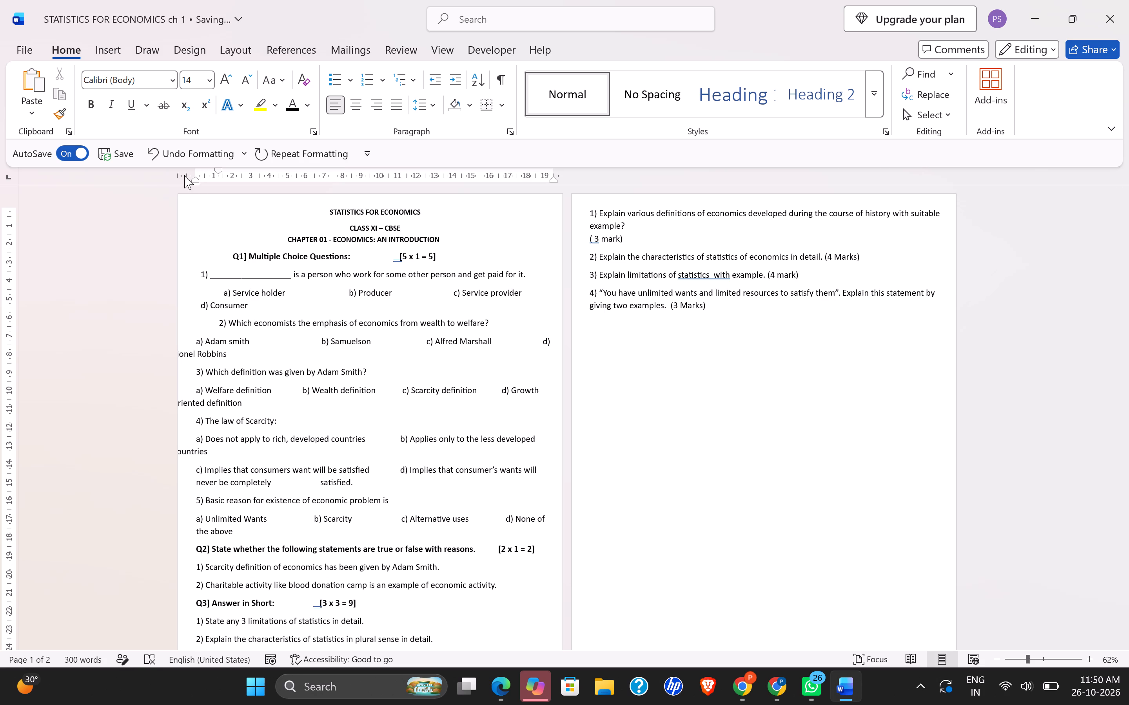
click(243, 385)
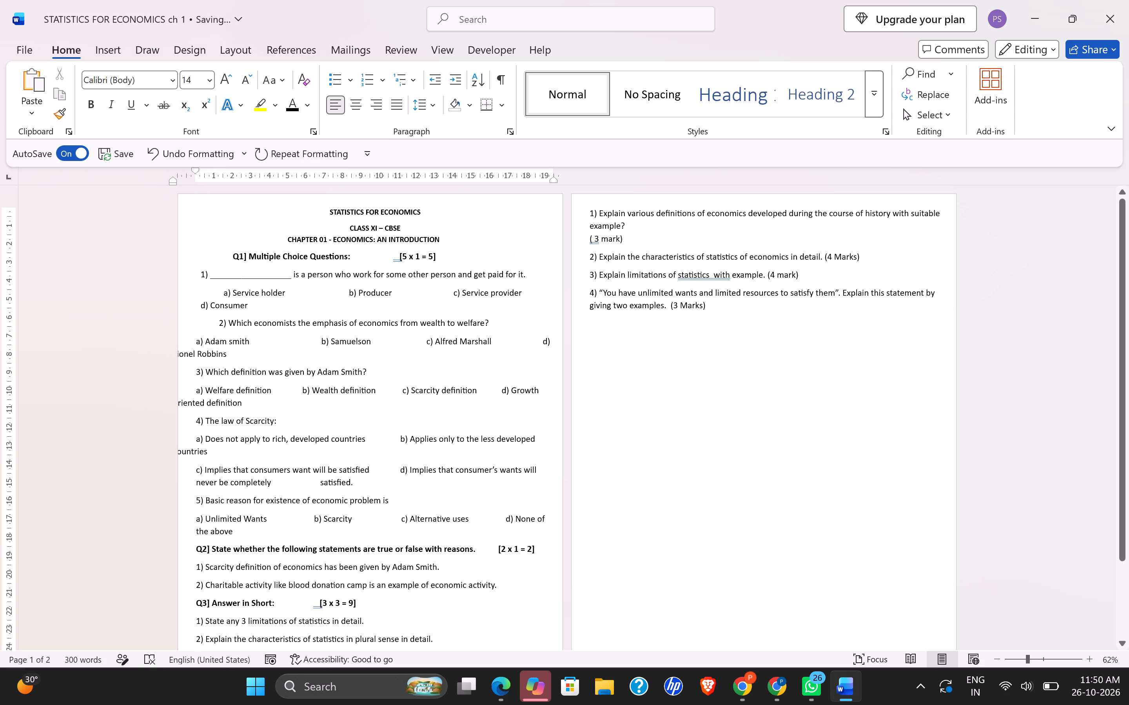
drag(174, 181, 201, 191)
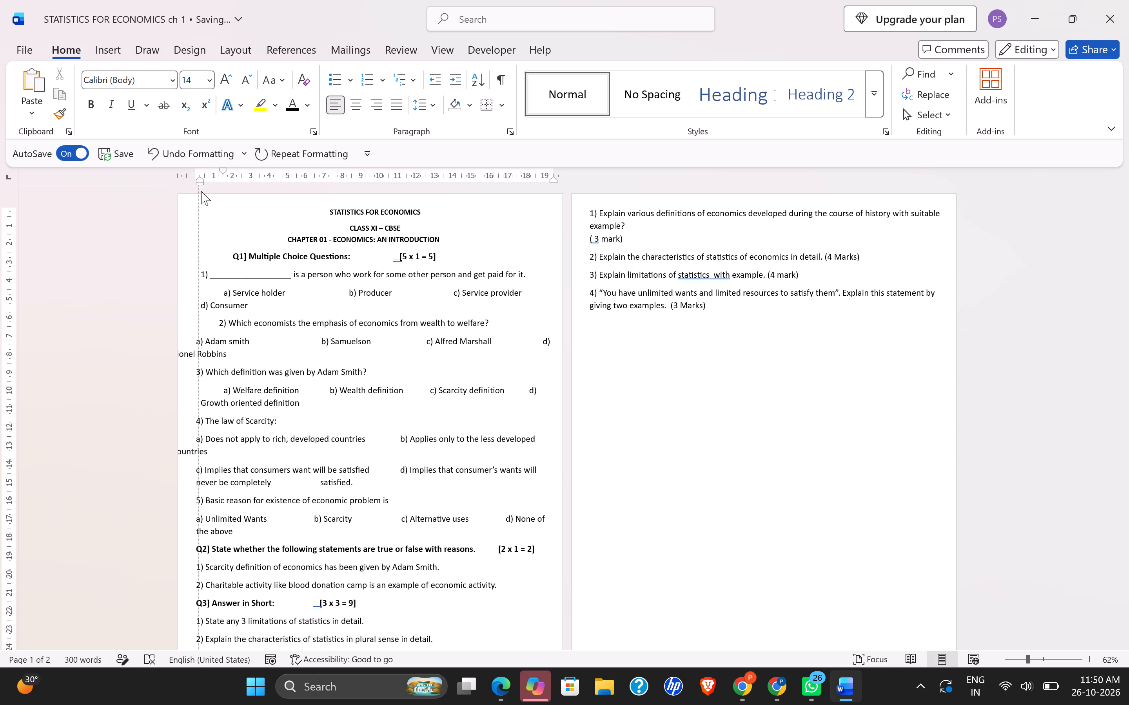
drag(201, 191, 202, 191)
Shift the indents of question 2's options and question 4's a) and b) options so their first lines start at about 1 cm.
click(215, 348)
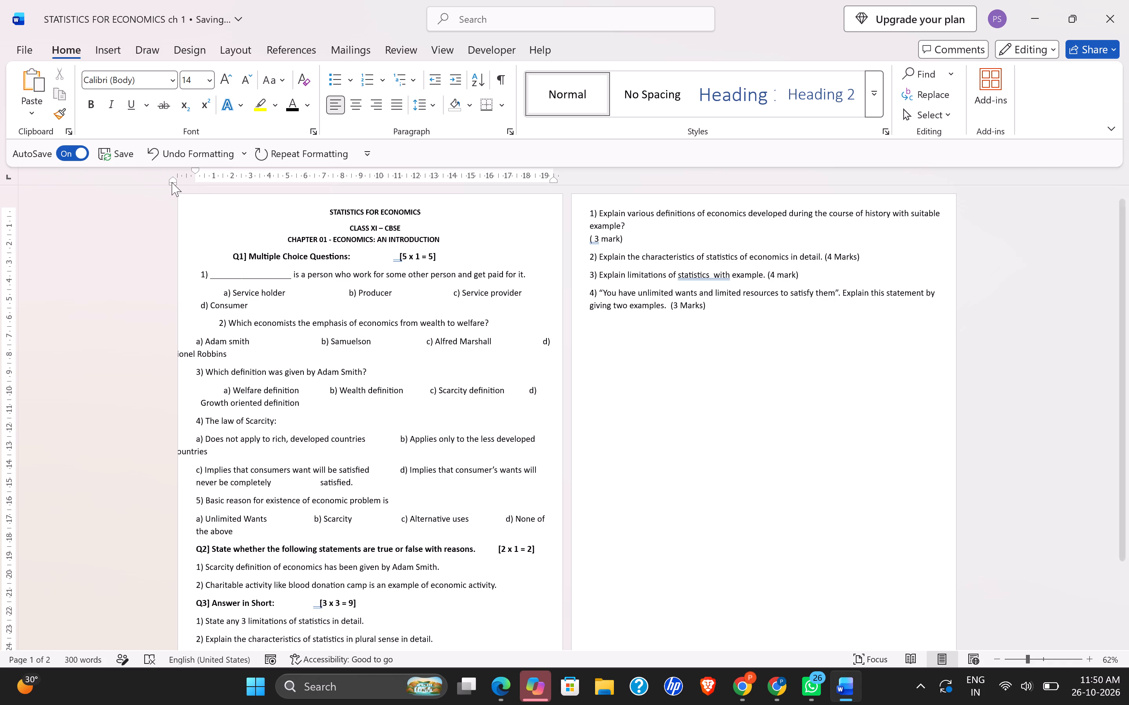
drag(172, 182, 192, 184)
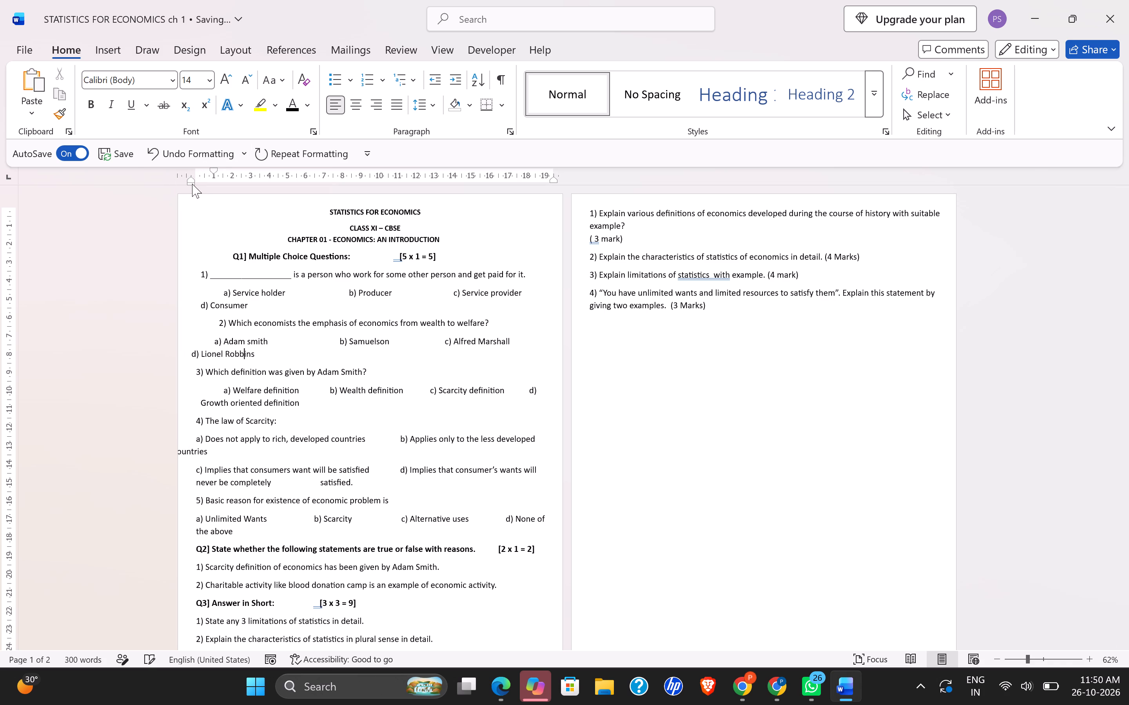
click(201, 449)
drag(171, 183, 193, 193)
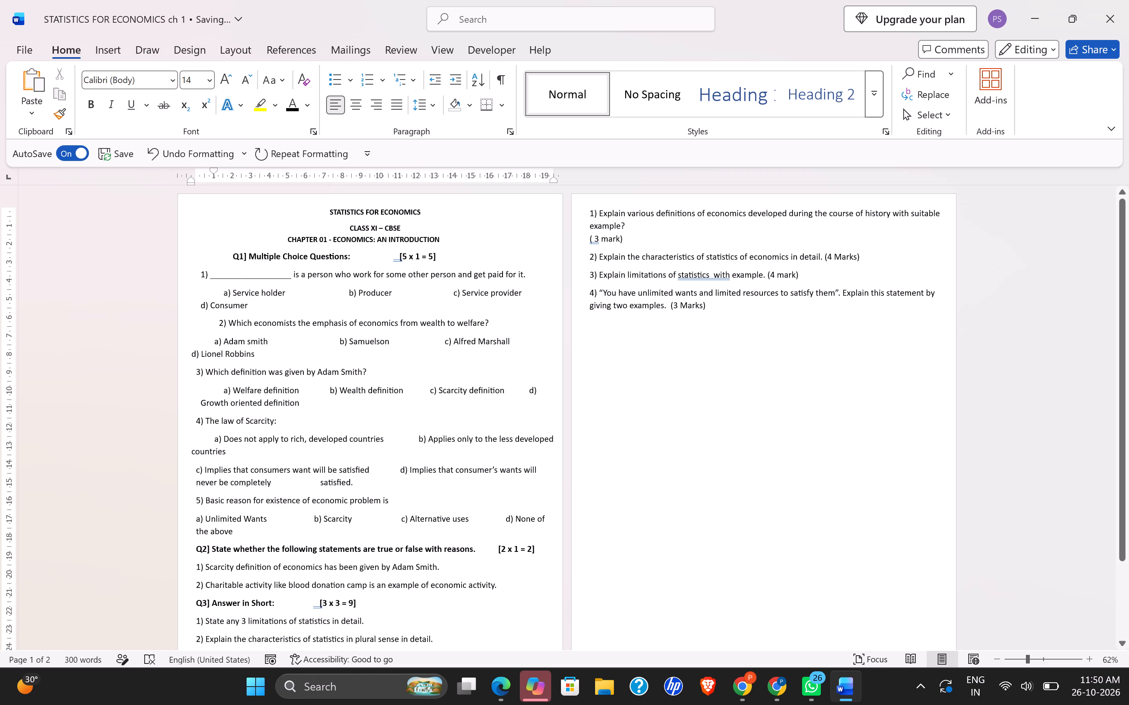
Remove the first-line indent of Q1's question 1 so it starts at the left margin.
click(197, 275)
key(BackSpace)
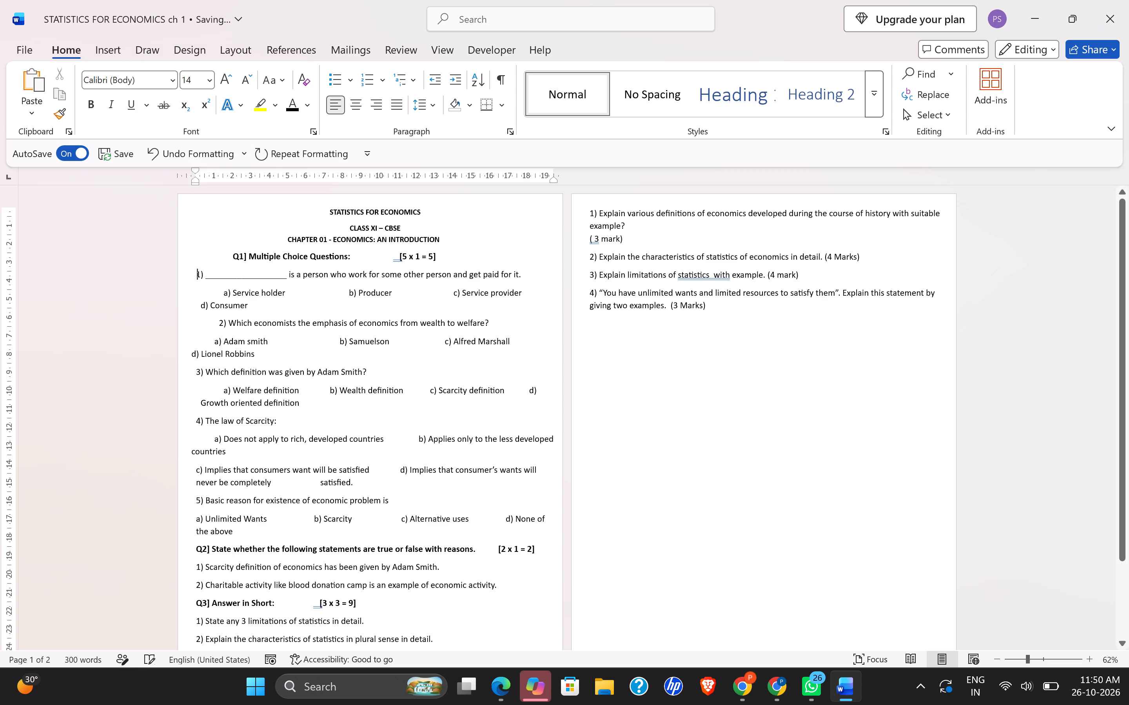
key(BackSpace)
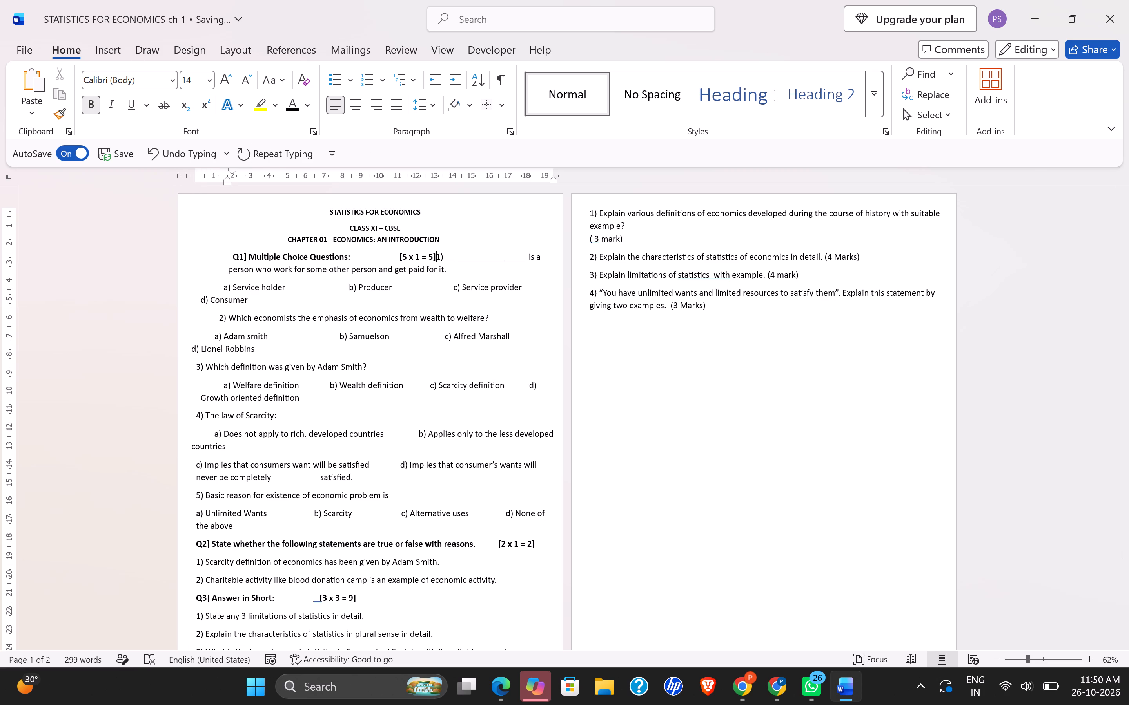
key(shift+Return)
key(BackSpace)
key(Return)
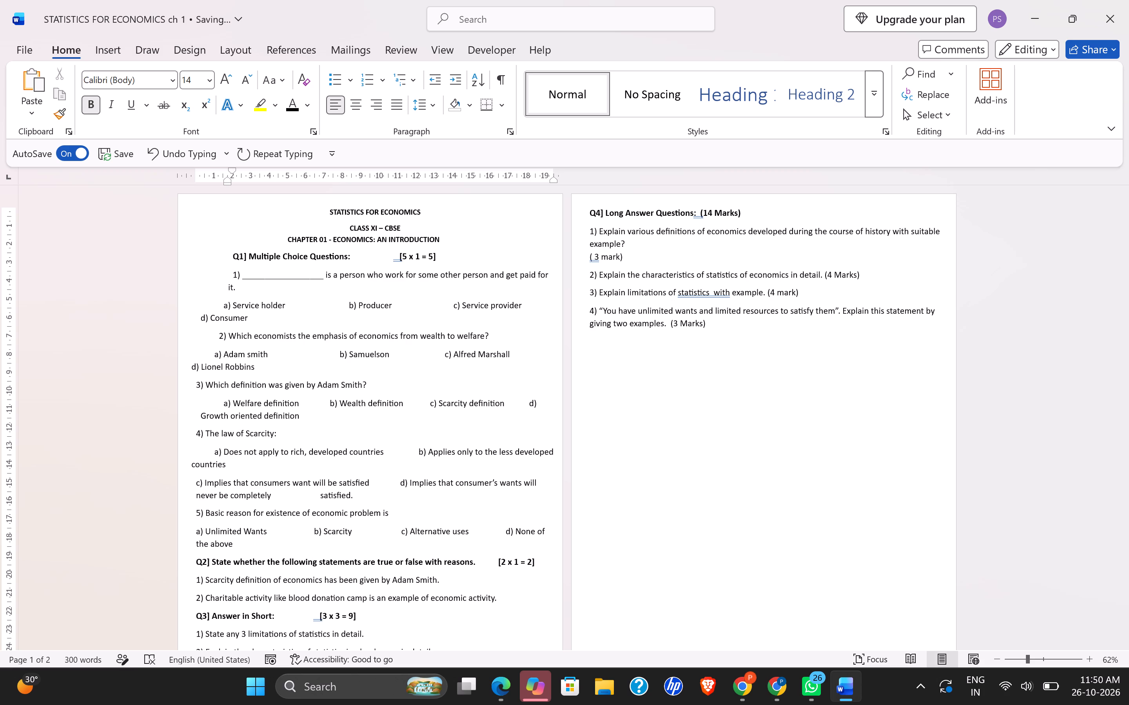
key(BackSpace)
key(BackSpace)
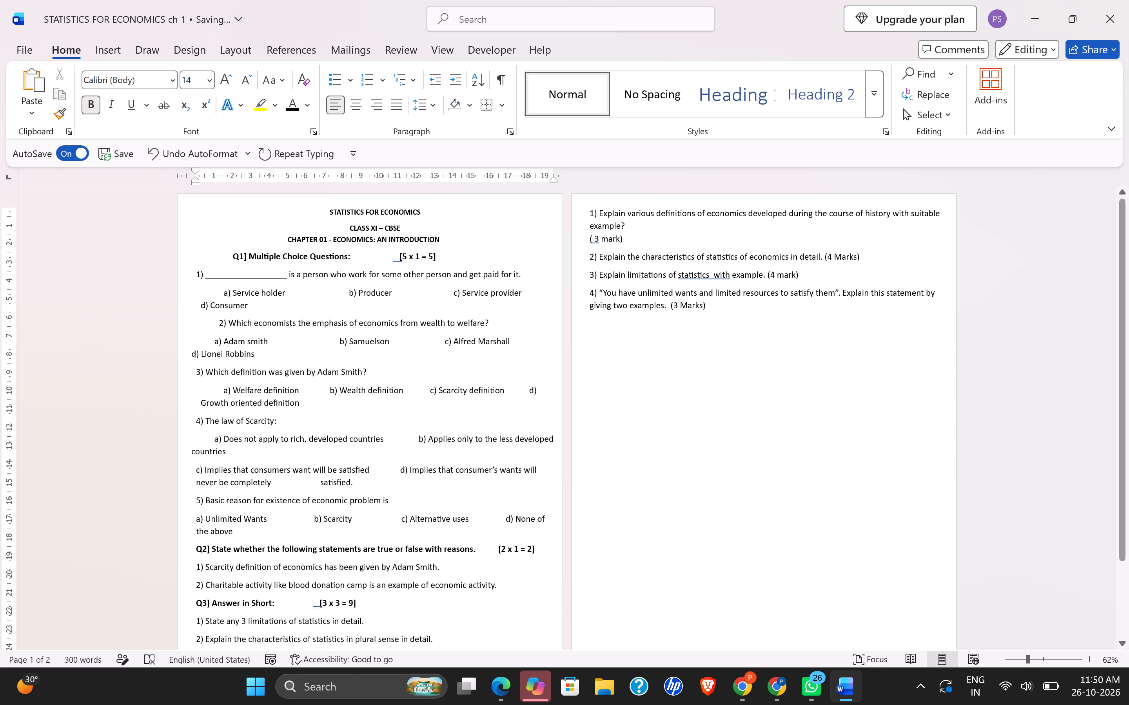
Remove the first-line indent of question 1's answer options and add a space so d) Consumer wraps whole onto the second line.
click(224, 293)
key(BackSpace)
key(BackSpace)
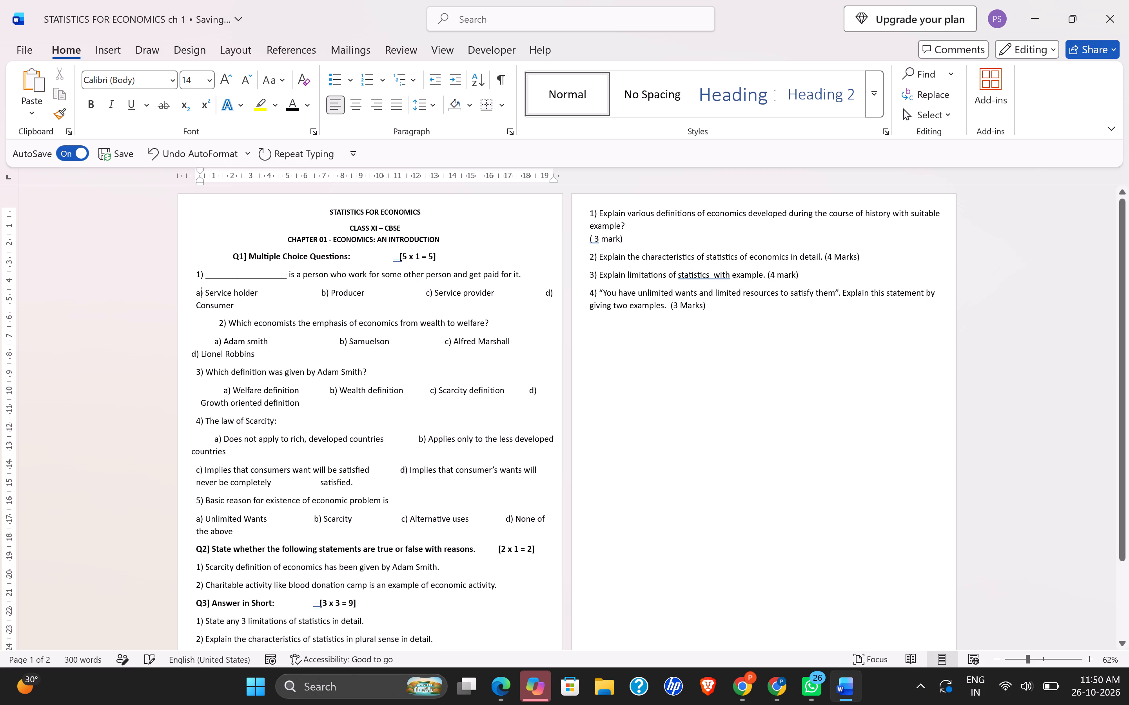
click(316, 289)
click(542, 301)
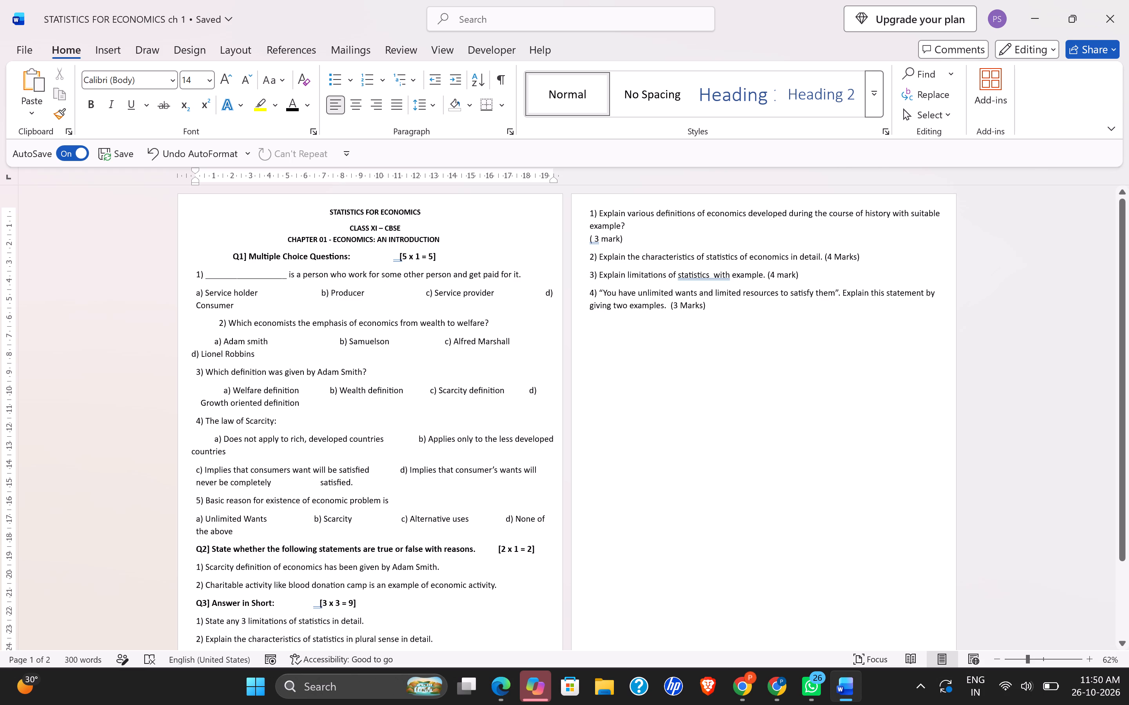
click(543, 296)
key(space)
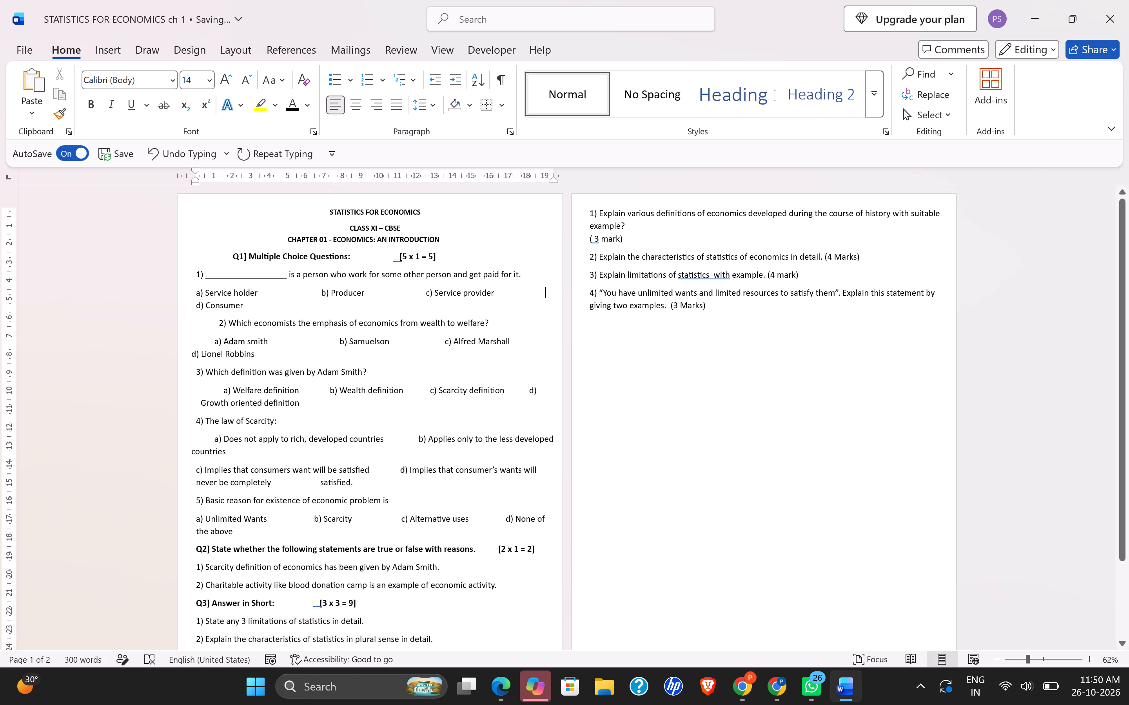
Remove the first-line indents of question 2 and of its answer options.
click(217, 317)
key(BackSpace)
click(208, 344)
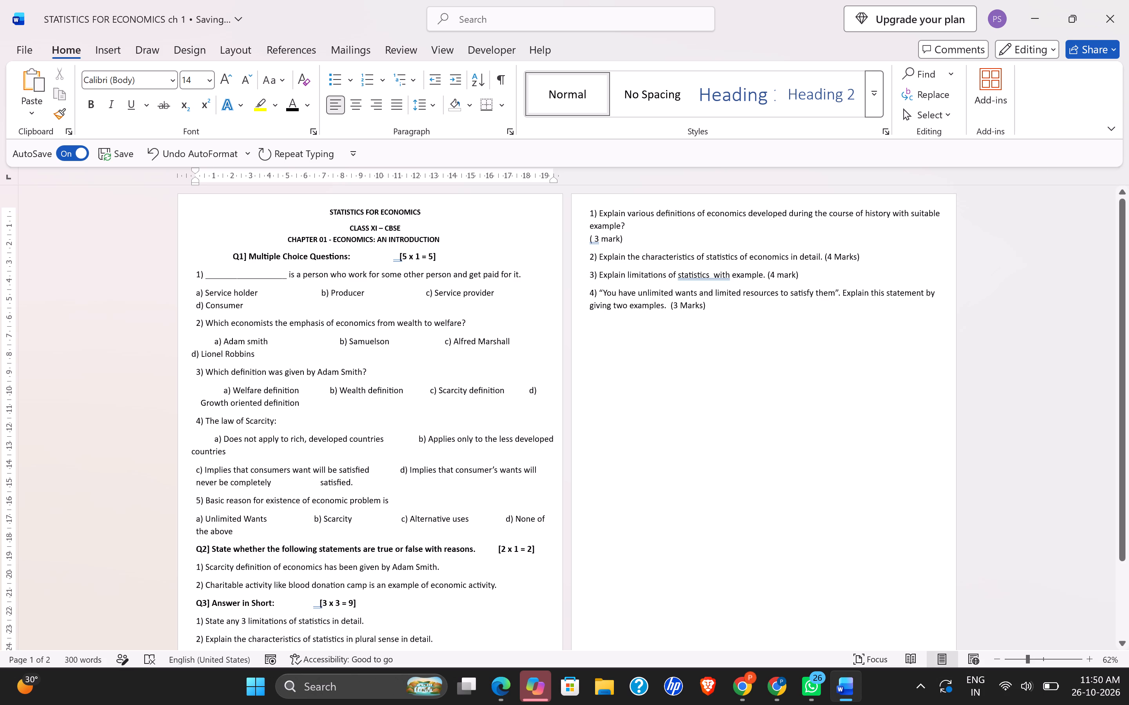
key(BackSpace)
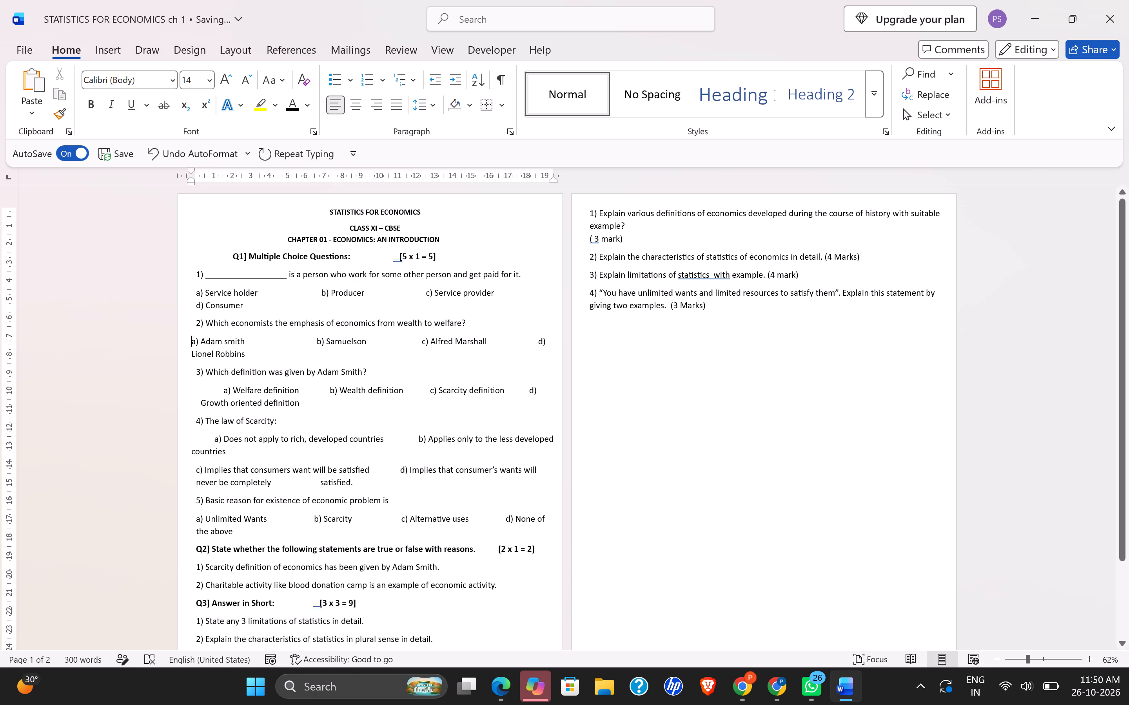
Put question 2's option d) Lionel Robbins on its own line with a line break and no leading spaces.
click(533, 339)
key(Return)
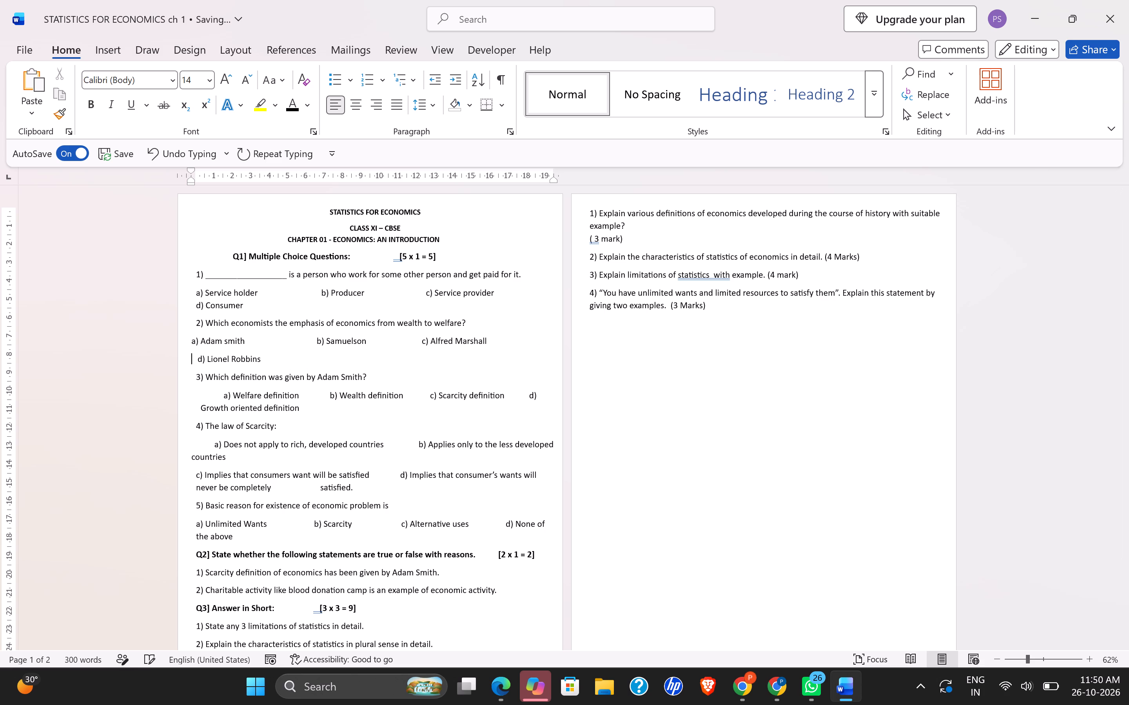
key(BackSpace)
key(BackSpace)
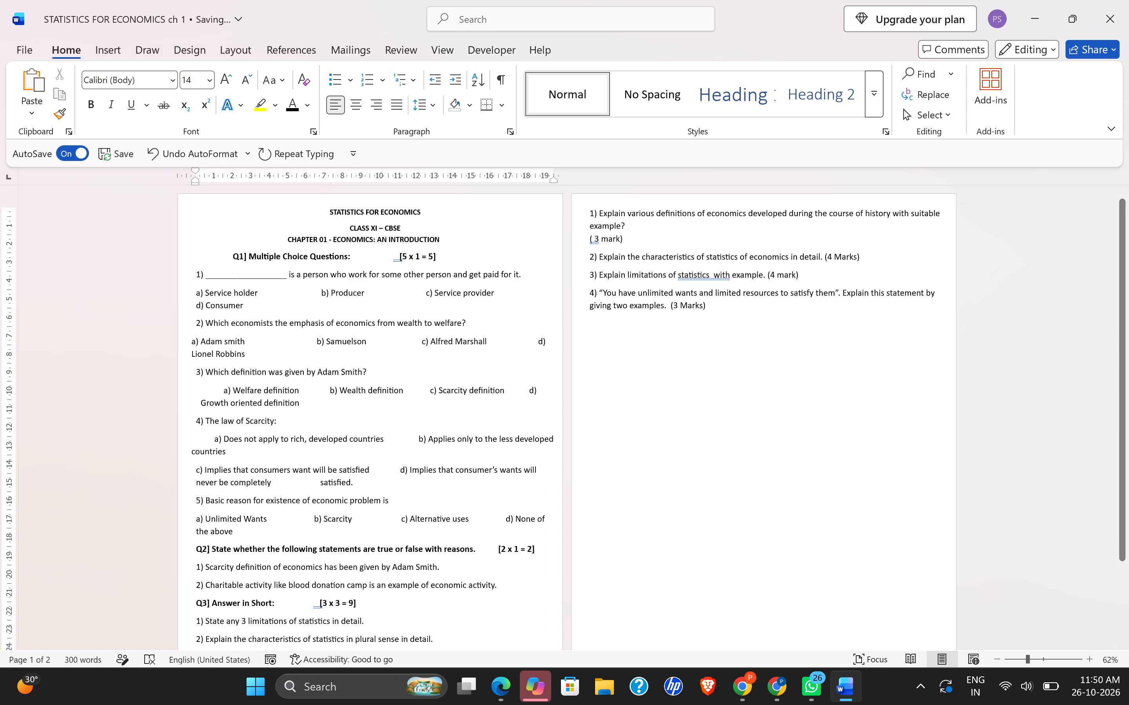
key(shift+Return)
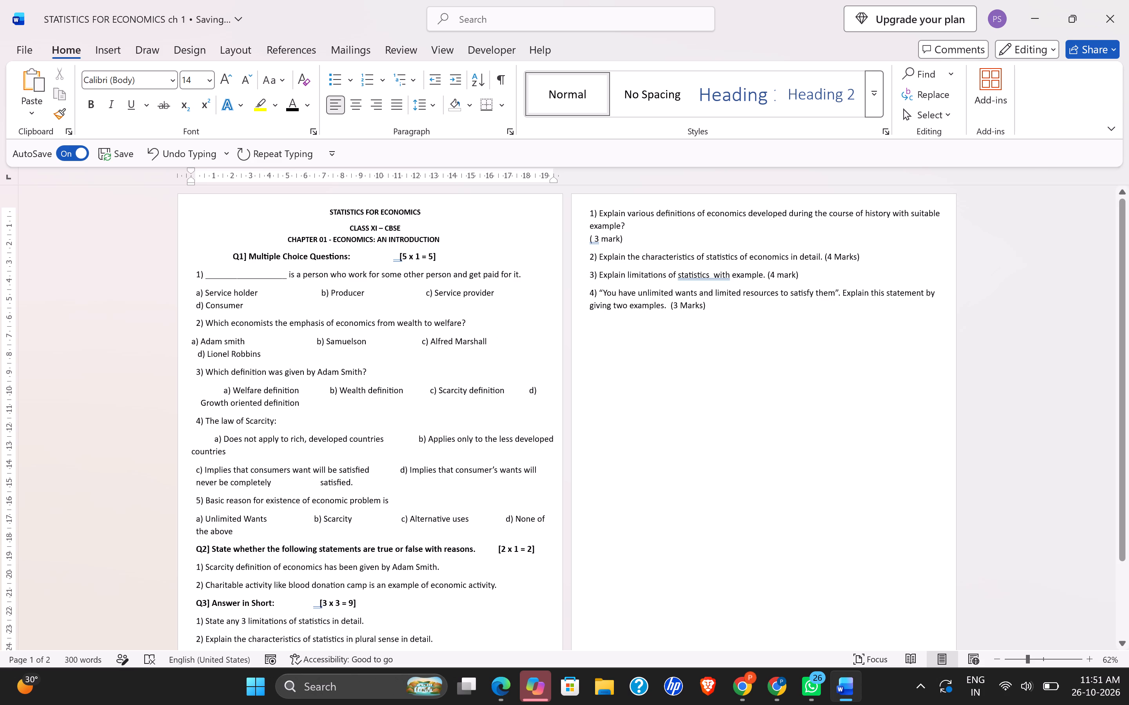
key(Right)
key(Right)
key(Right)
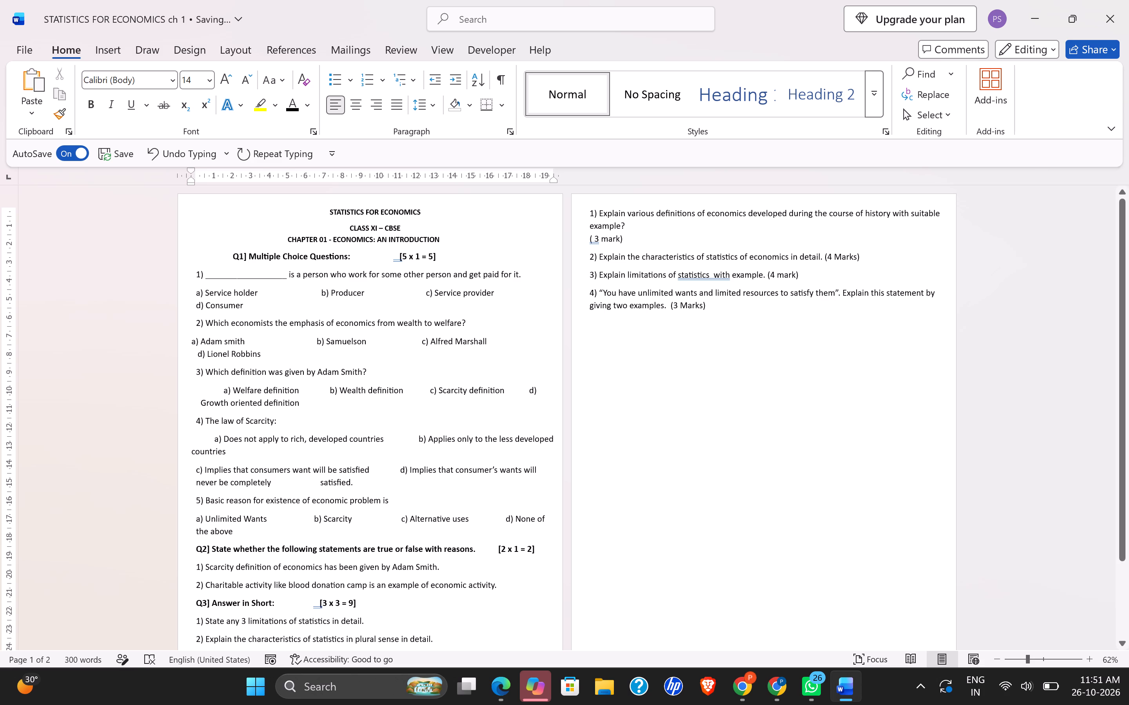
key(BackSpace)
key(BackSpace)
key(BackSpace)
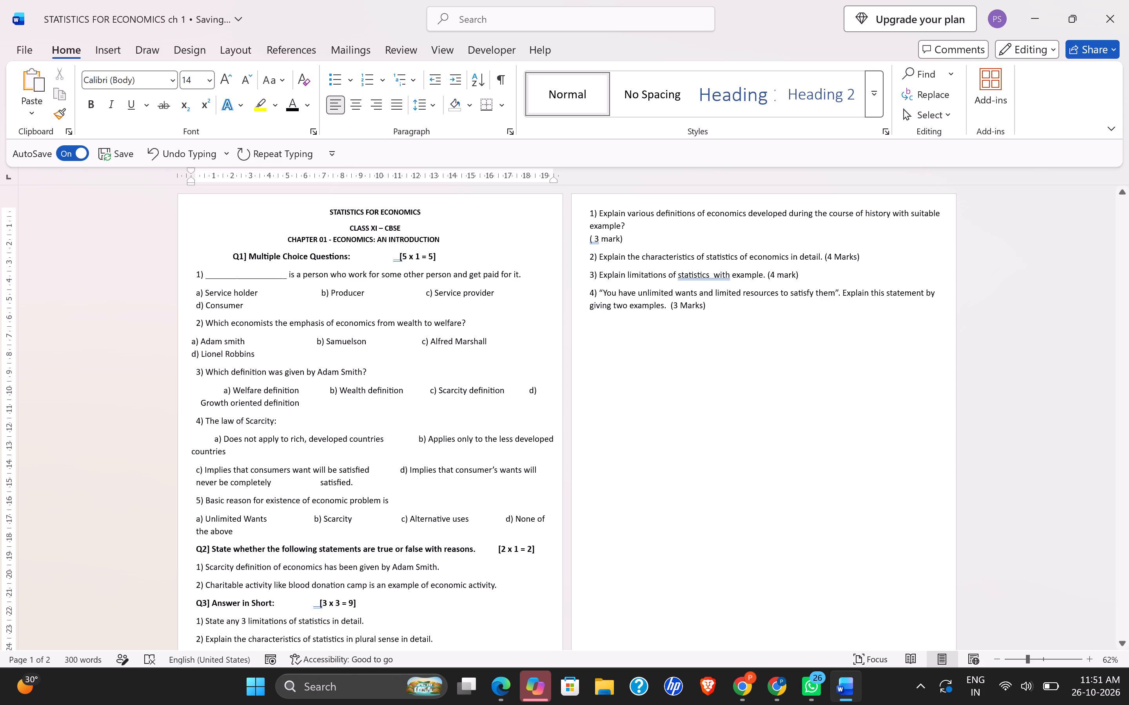
Widen the gaps before b) Samuelson and c) Alfred Marshall in question 2's options by two spaces each.
click(302, 343)
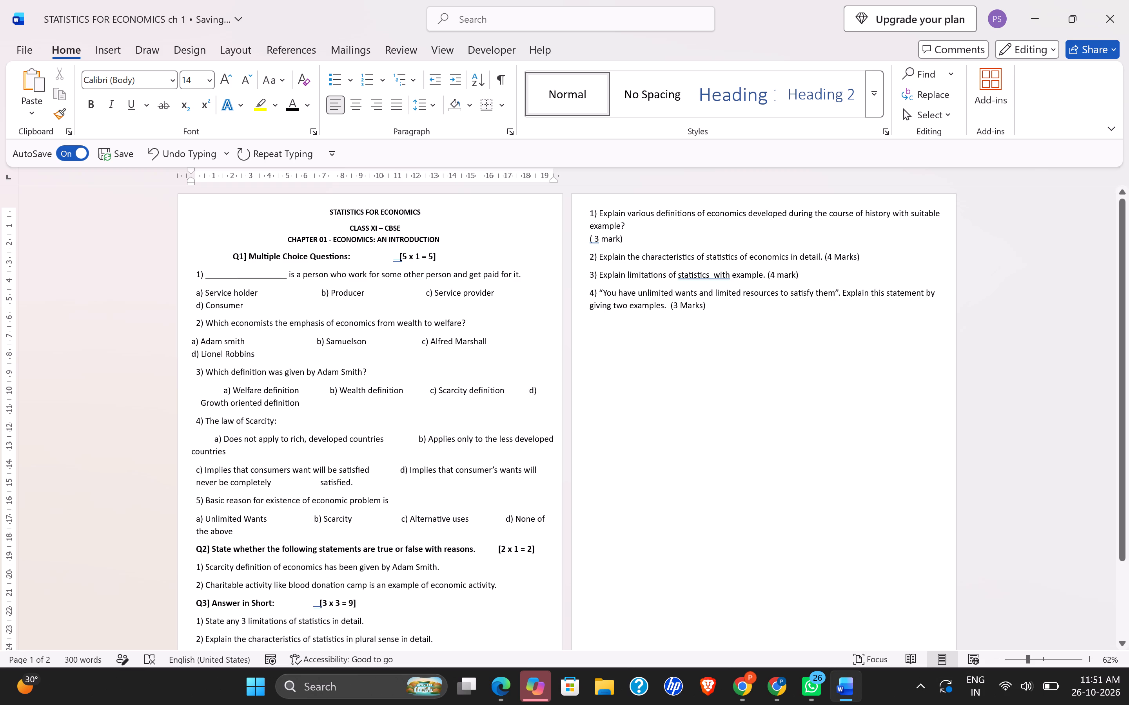
key(space)
key(space)
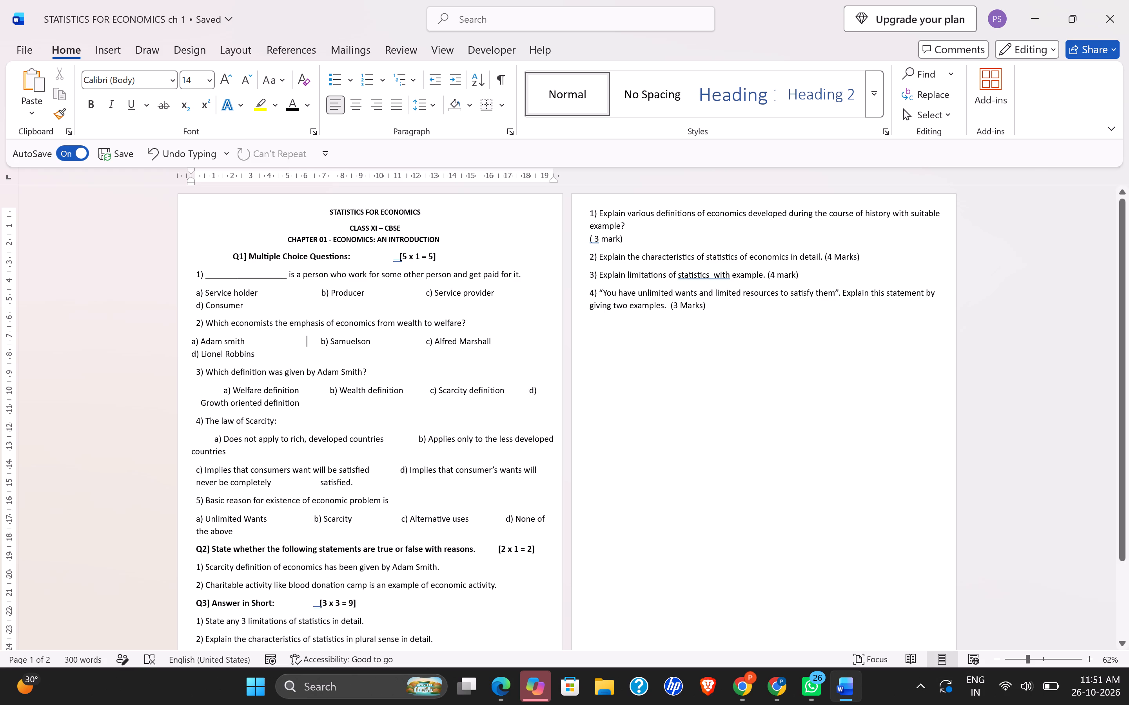
click(417, 343)
key(space)
key(space)
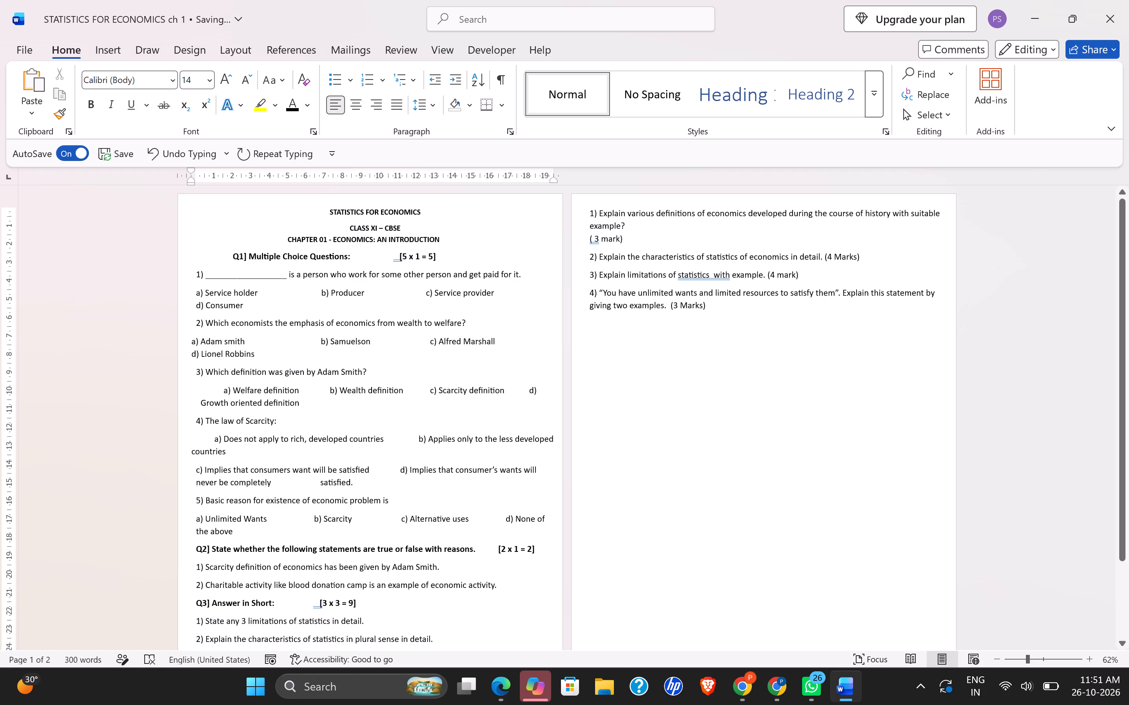
Put question 3's answer options after a line break below the question, with all lines starting about 0.25 cm outside the left margin.
click(235, 386)
key(Left)
key(Left)
key(Left)
key(BackSpace)
key(BackSpace)
key(BackSpace)
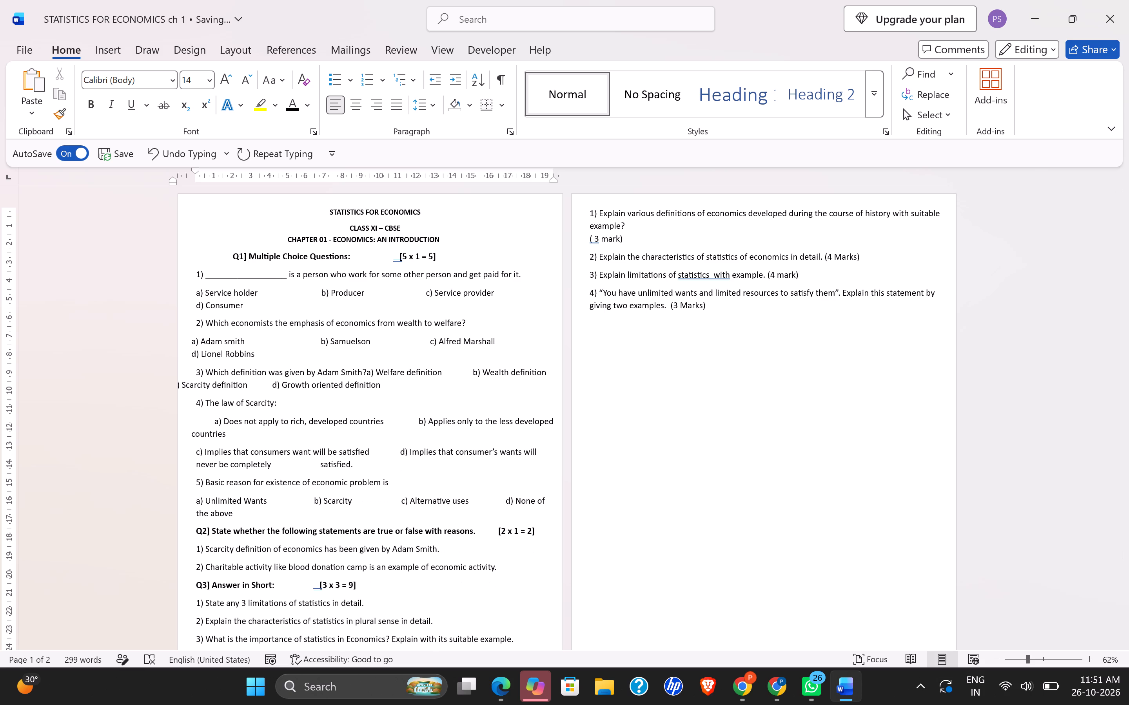
key(shift+Return)
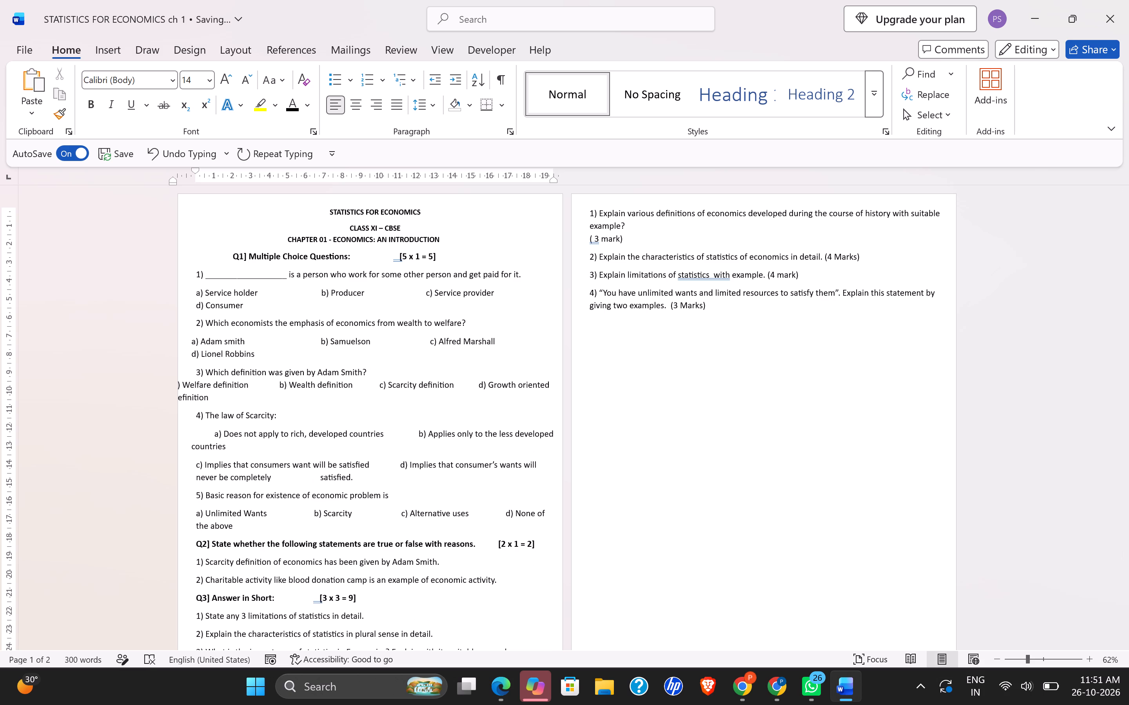
drag(175, 183, 192, 183)
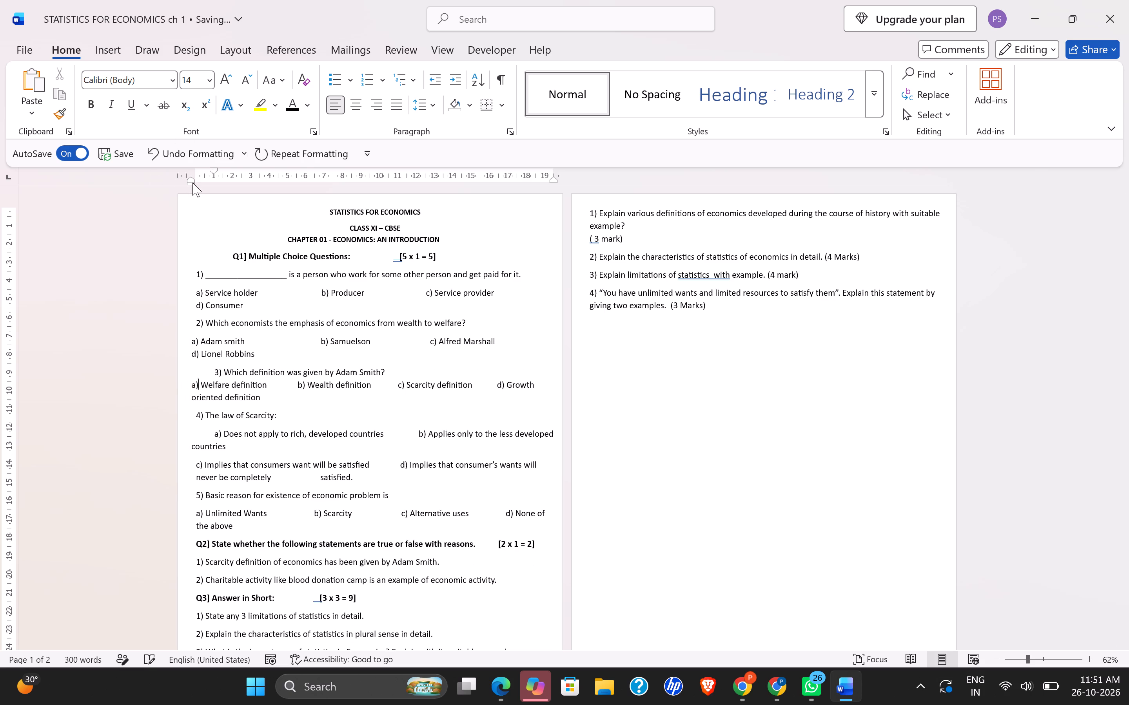
click(212, 368)
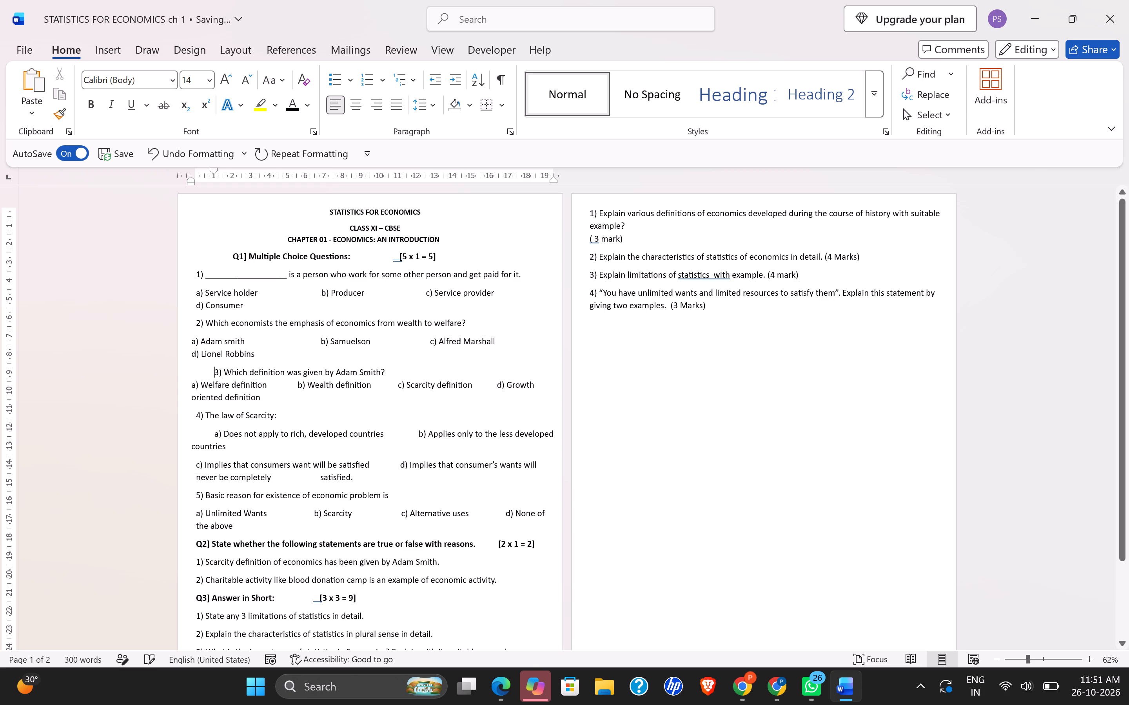
key(BackSpace)
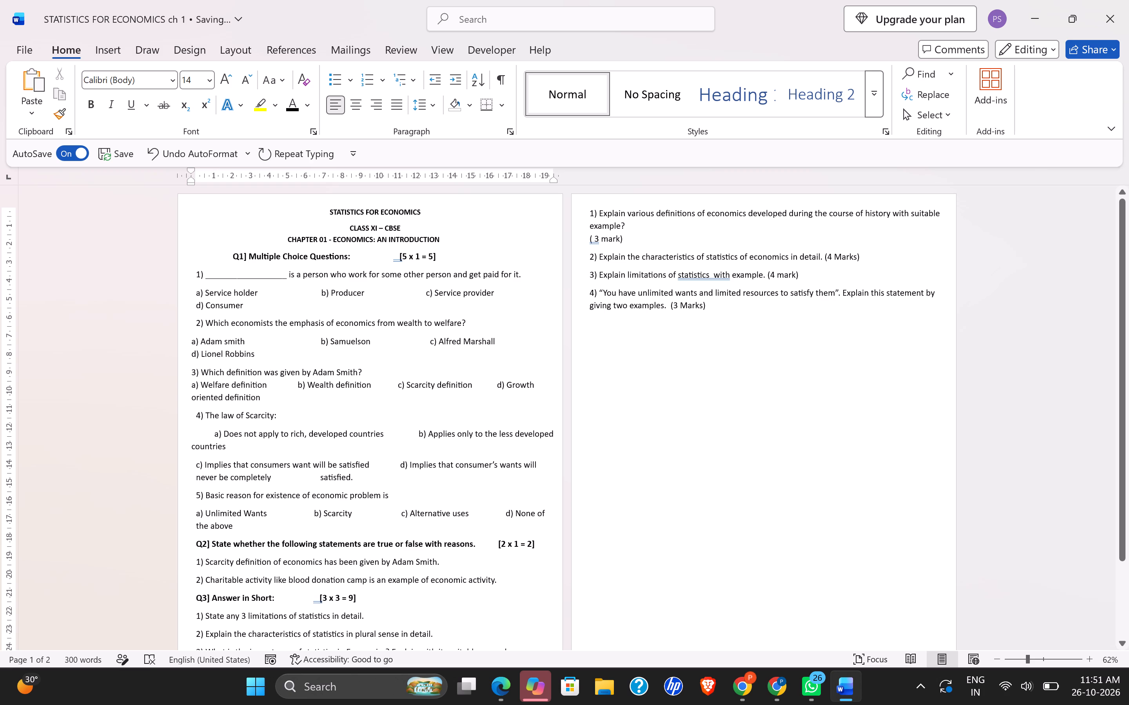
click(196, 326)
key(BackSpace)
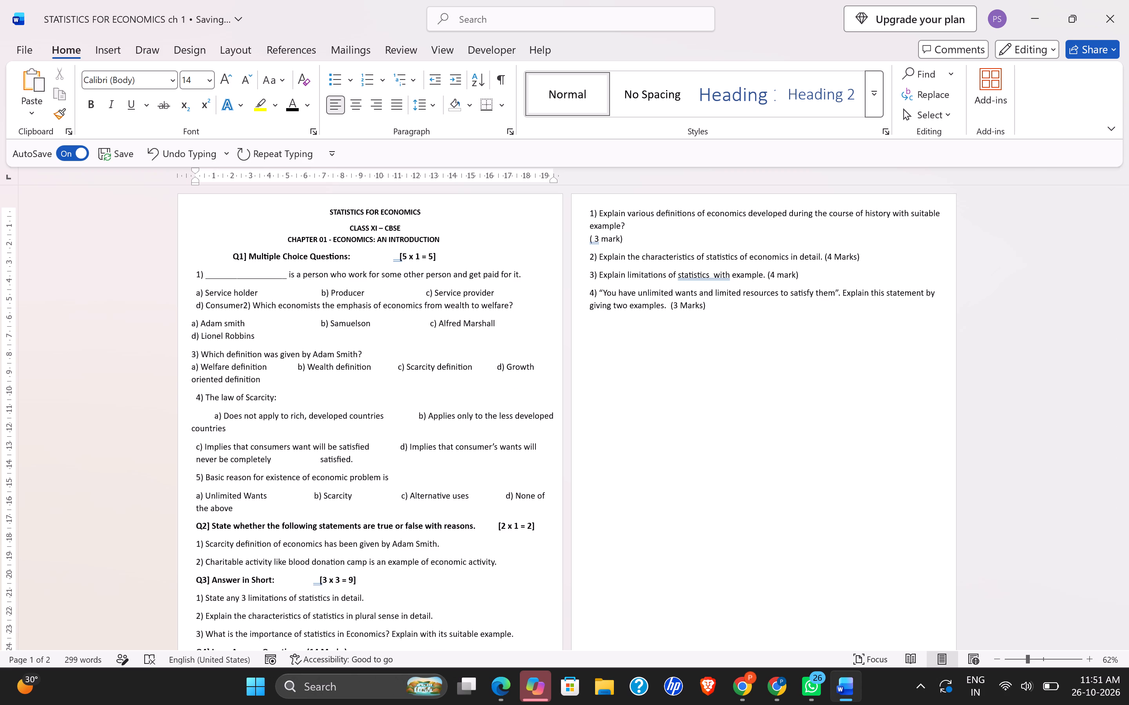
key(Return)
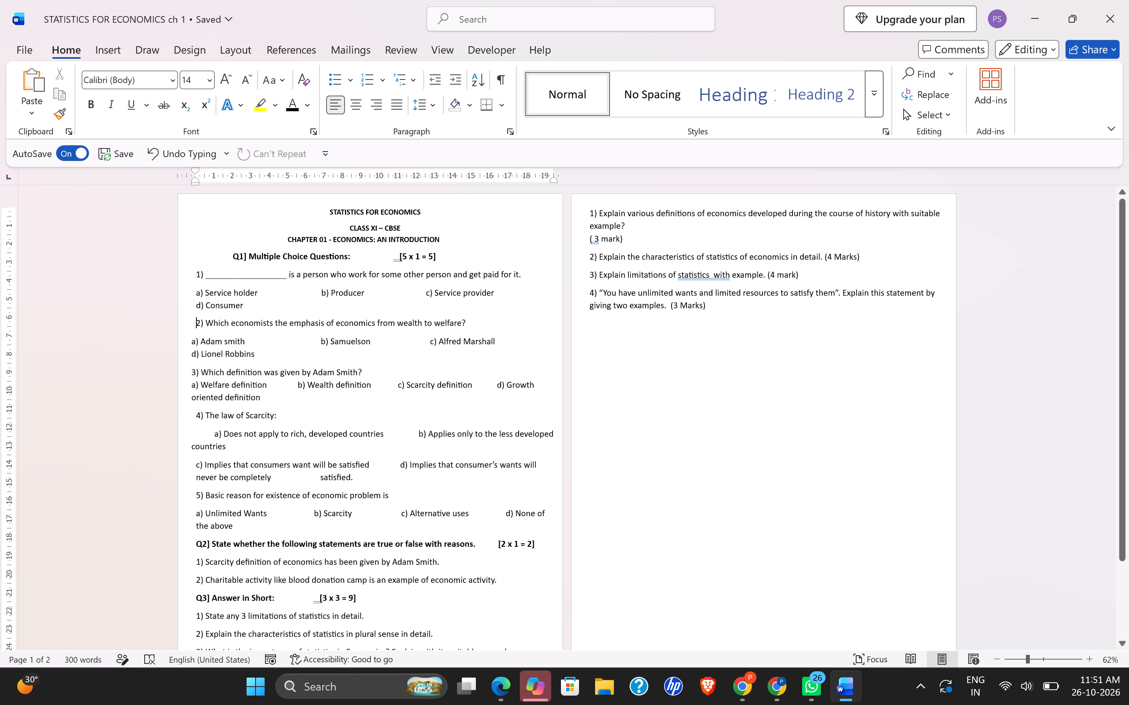
Add two spaces before question 3 and replace the line break after it with a paragraph break.
click(188, 376)
key(space)
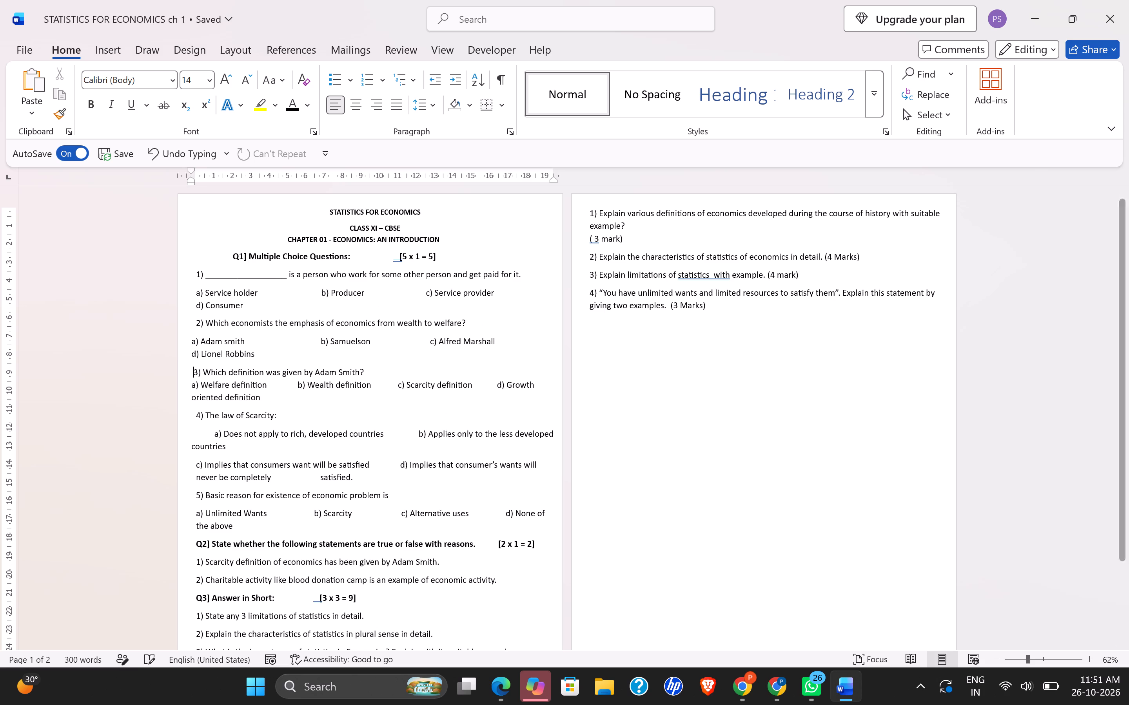
key(space)
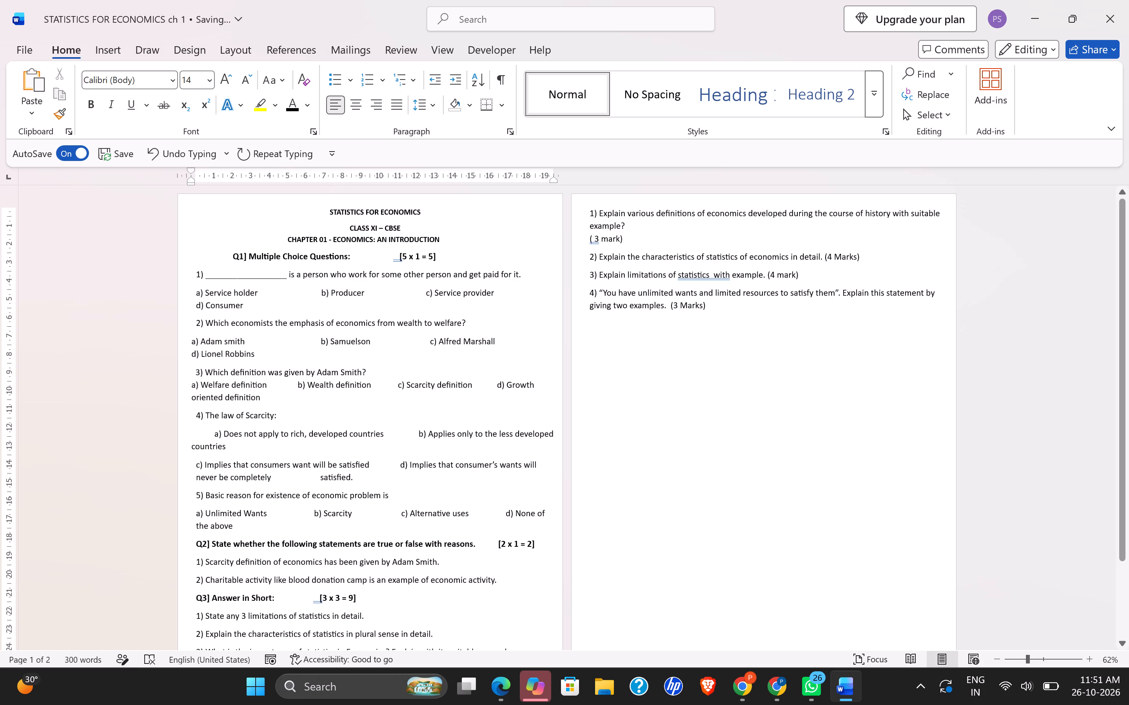
click(187, 387)
key(BackSpace)
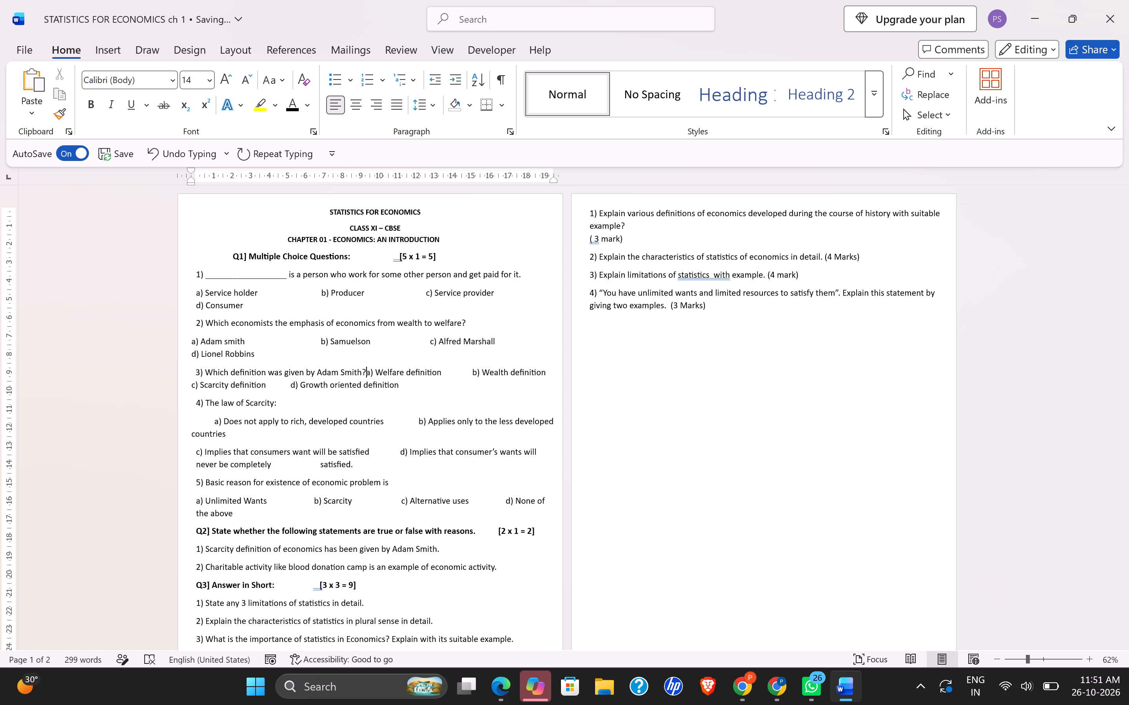
key(Return)
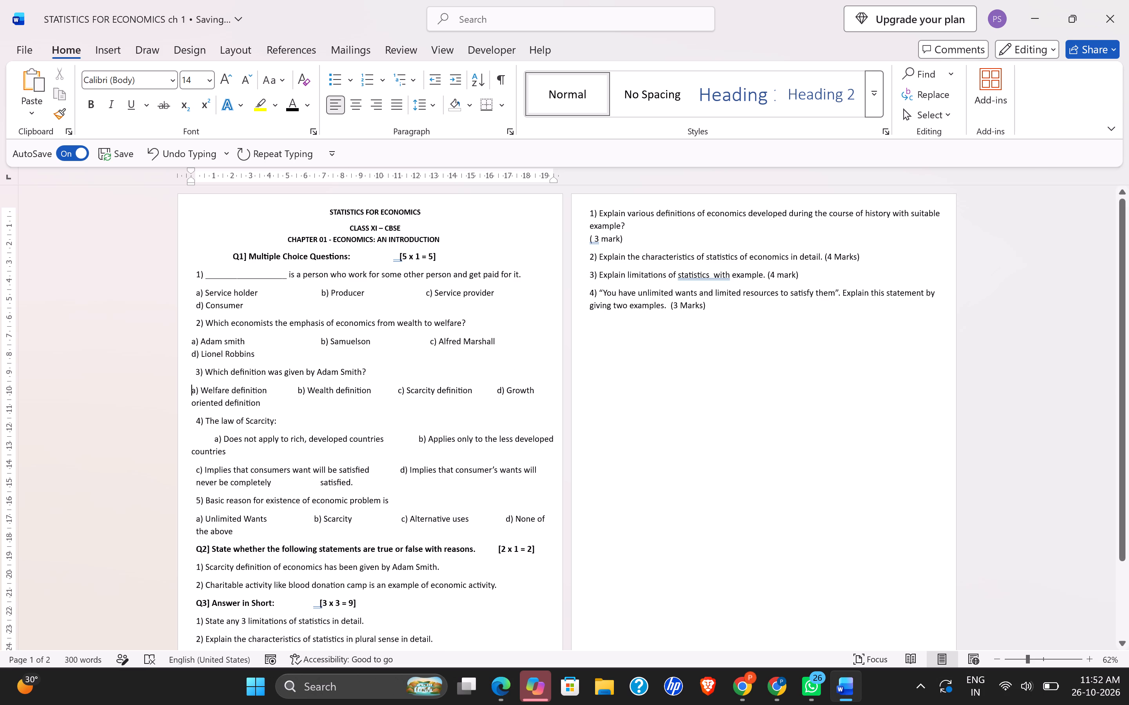
In question 4, remove the indent before option a) and put option b) on its own line with a line break.
scroll(211, 399, down, 3)
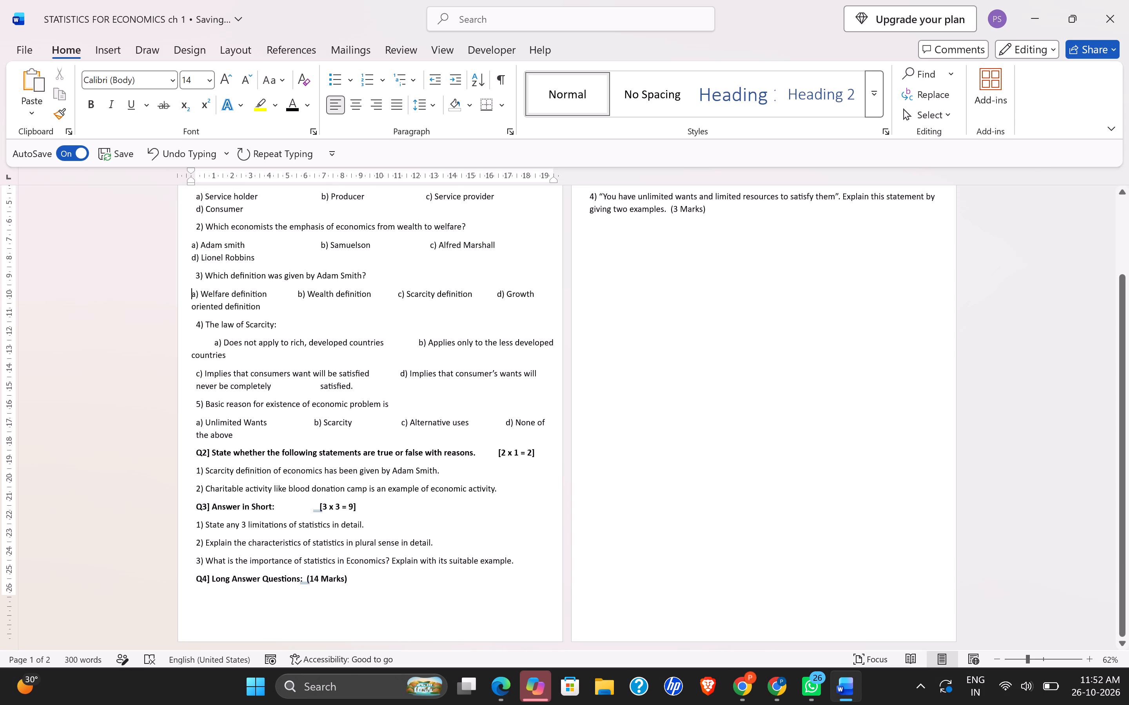
click(211, 345)
key(BackSpace)
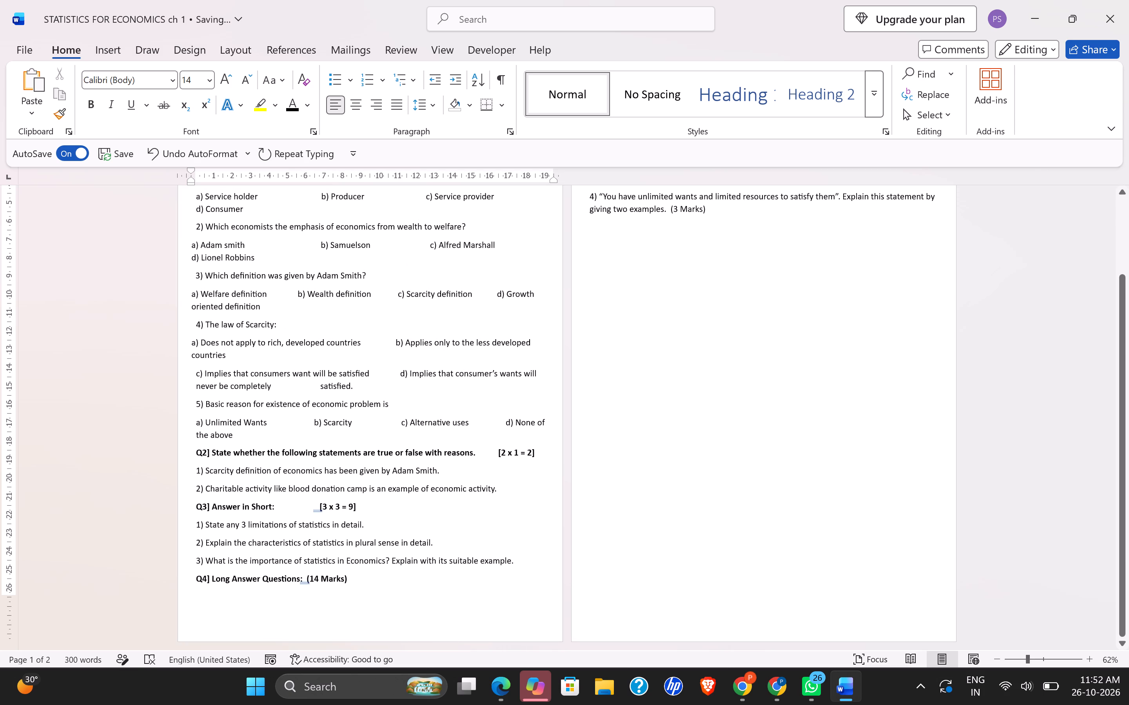
click(390, 348)
key(Right)
key(Right)
key(Right)
key(shift+Return)
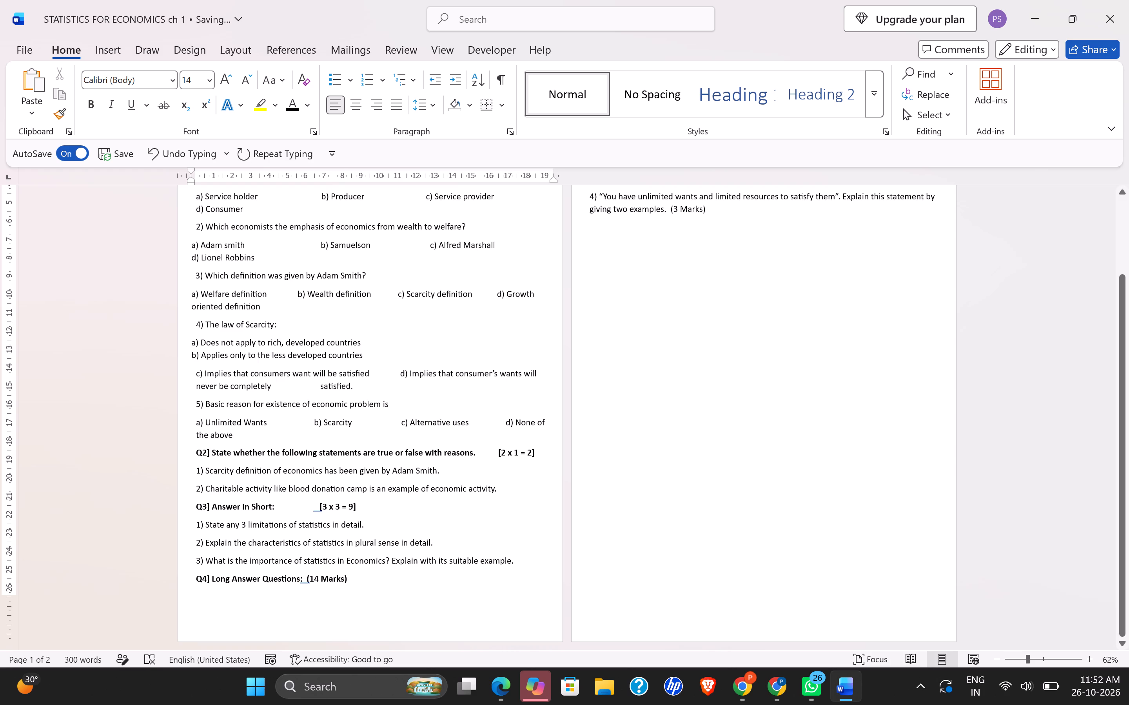
Put question 4's options c) and d) on their own lines with line breaks, directly under option b) and without leading spaces.
click(191, 376)
key(BackSpace)
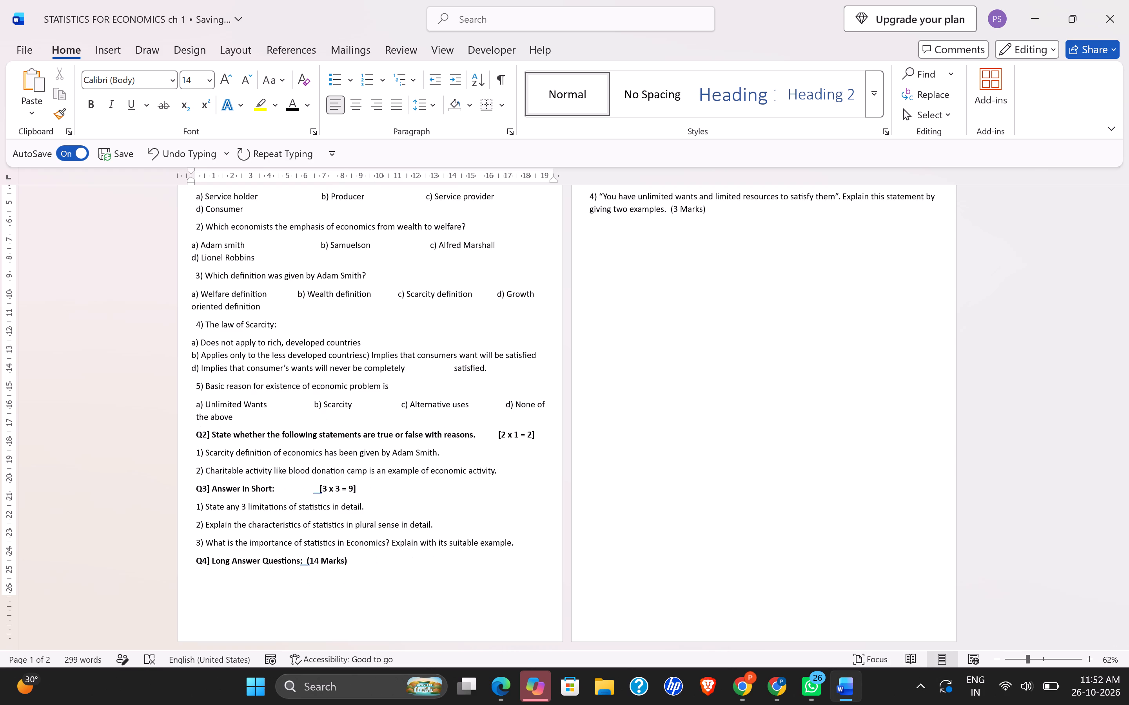
key(shift+Return)
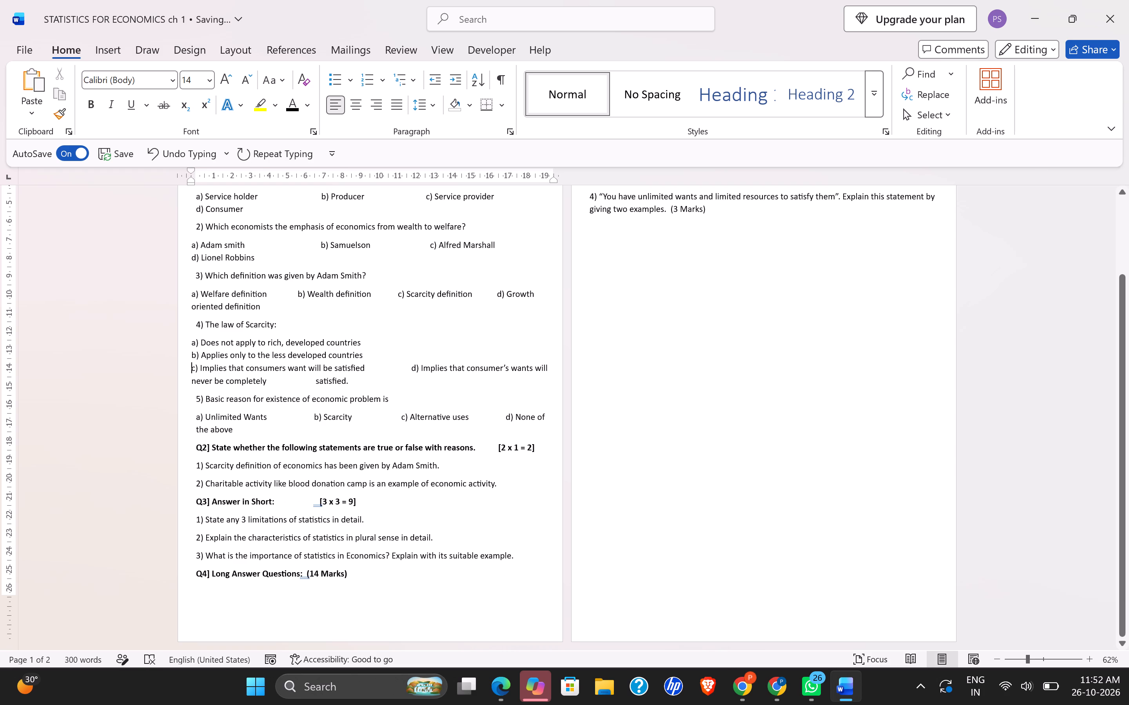
click(407, 363)
key(Right)
key(shift+Return)
key(Right)
key(BackSpace)
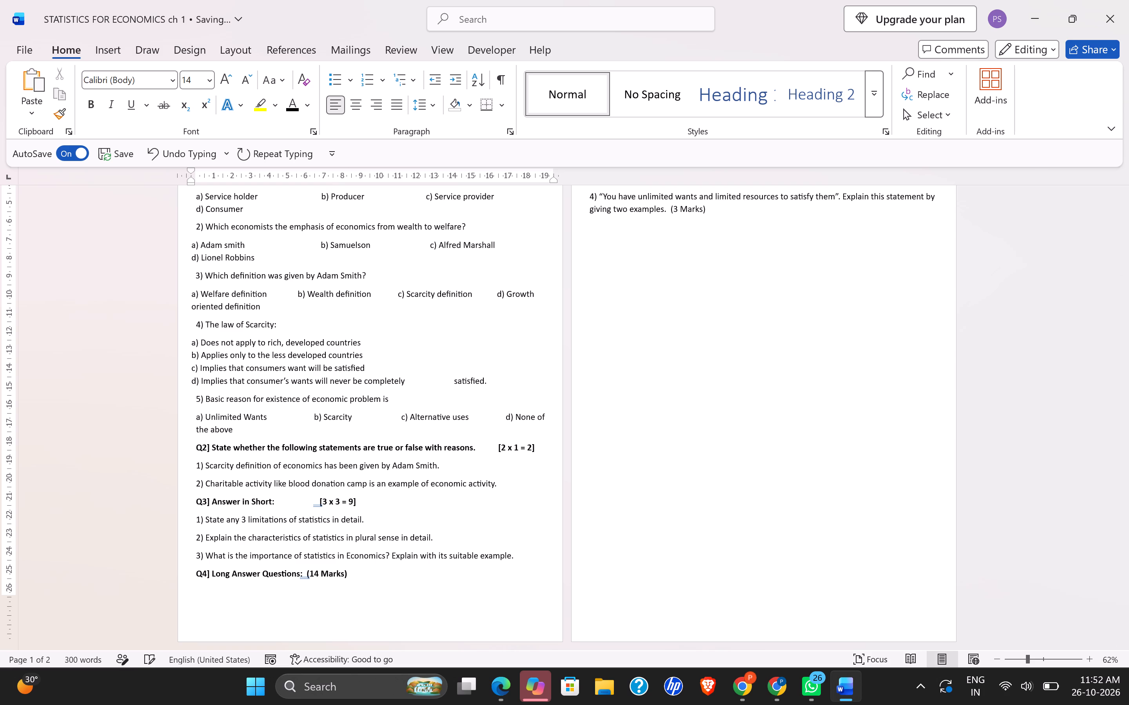
Delete the extra spaces between "completely" and "satisfied." in question 4's option d), leaving a single space.
click(452, 377)
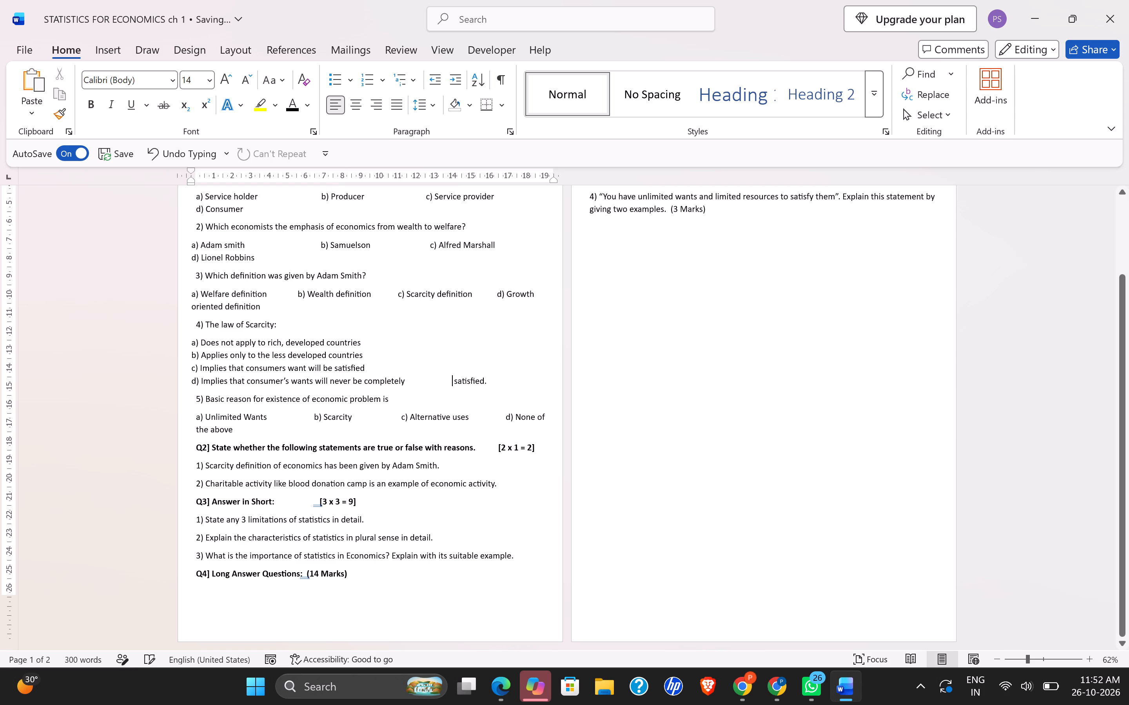
key(BackSpace)
key(BackSpace)
key(BackSpace)
key(BackSpace)
key(BackSpace)
key(BackSpace)
key(BackSpace)
key(BackSpace)
key(BackSpace)
key(BackSpace)
key(BackSpace)
key(BackSpace)
key(BackSpace)
key(BackSpace)
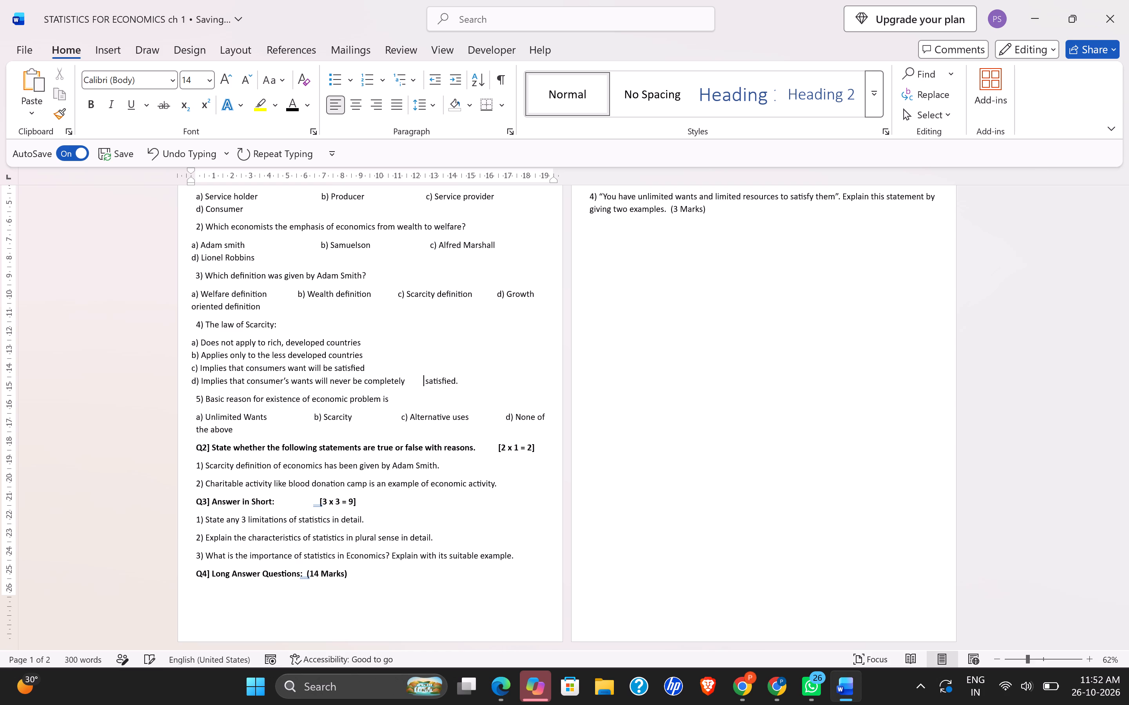
key(BackSpace)
key(BackSpace)
key(BackSpace)
key(BackSpace)
key(BackSpace)
key(BackSpace)
key(BackSpace)
key(BackSpace)
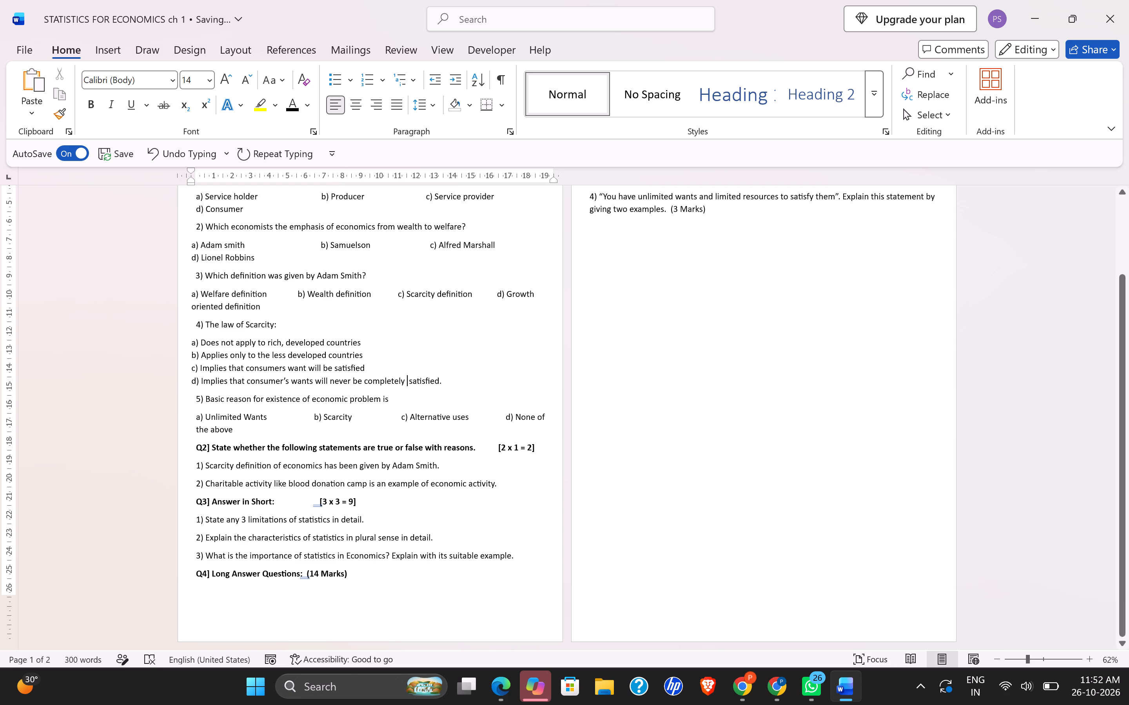
key(BackSpace)
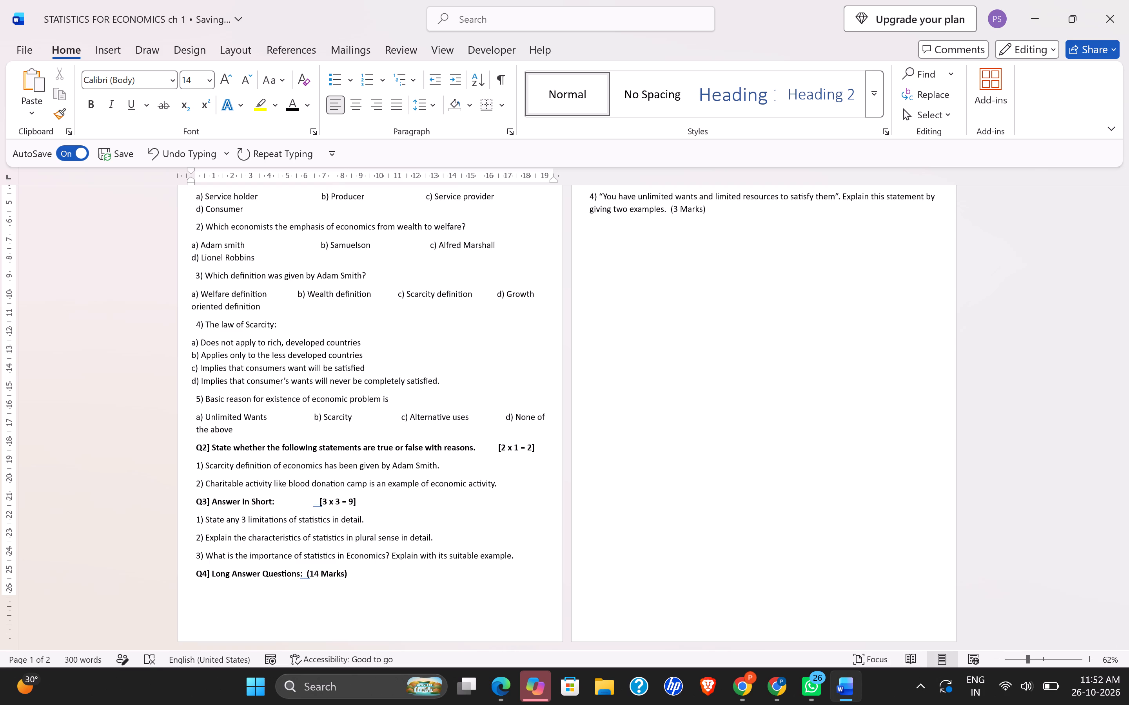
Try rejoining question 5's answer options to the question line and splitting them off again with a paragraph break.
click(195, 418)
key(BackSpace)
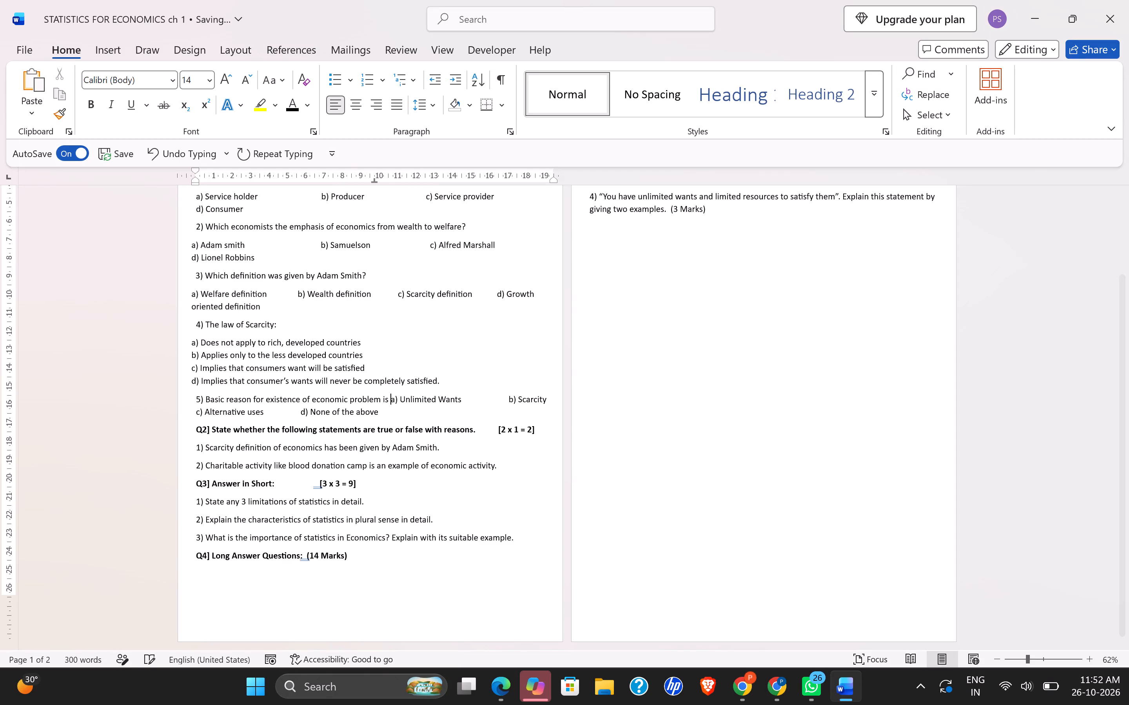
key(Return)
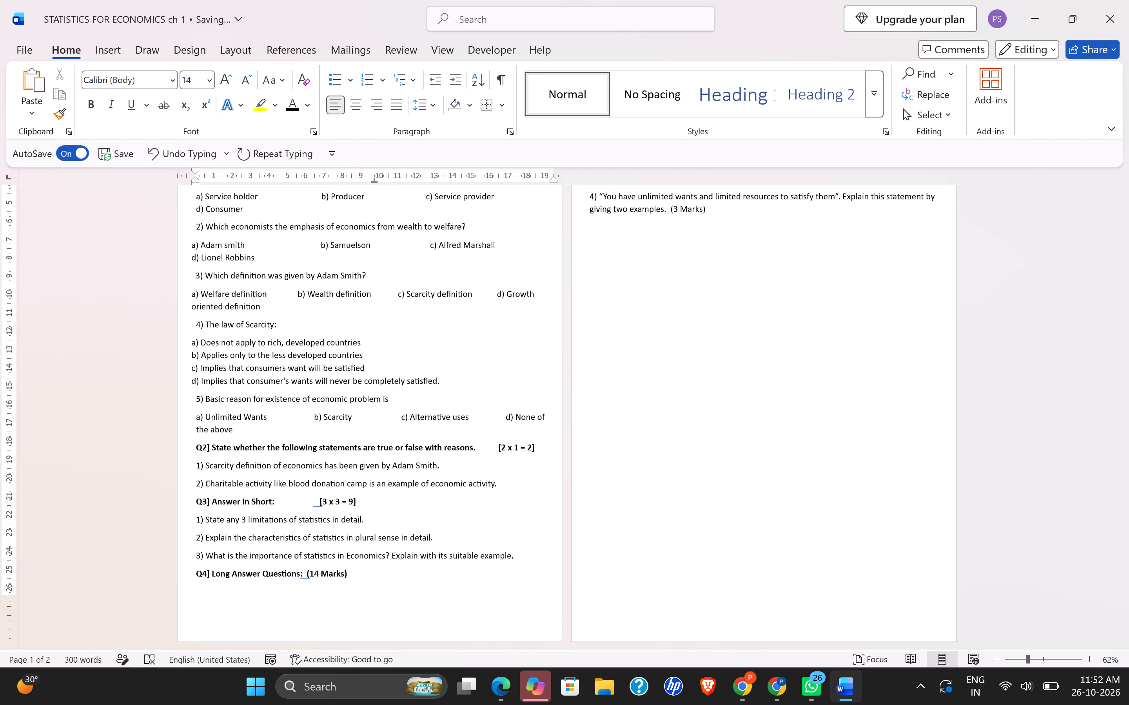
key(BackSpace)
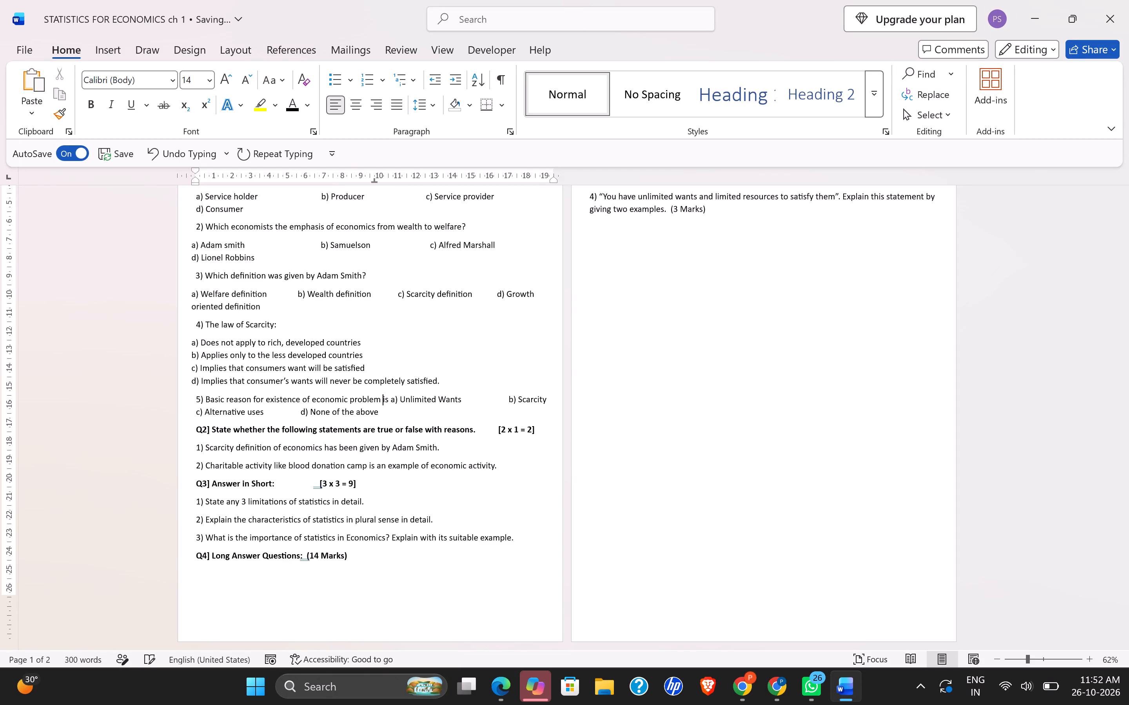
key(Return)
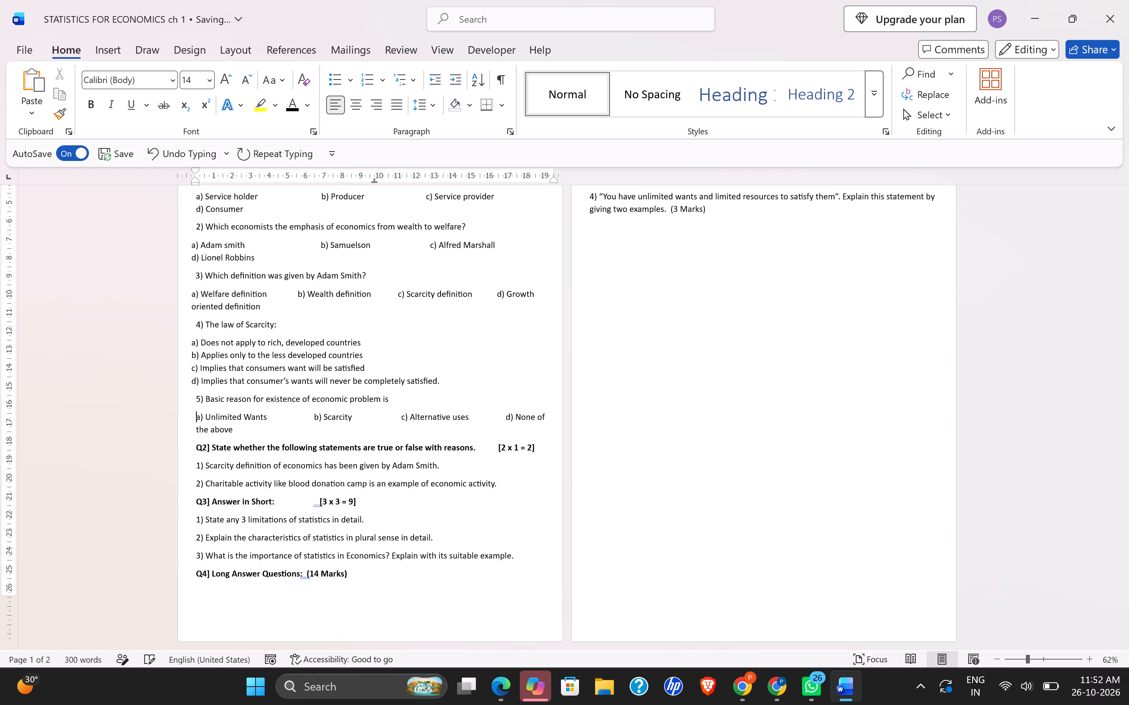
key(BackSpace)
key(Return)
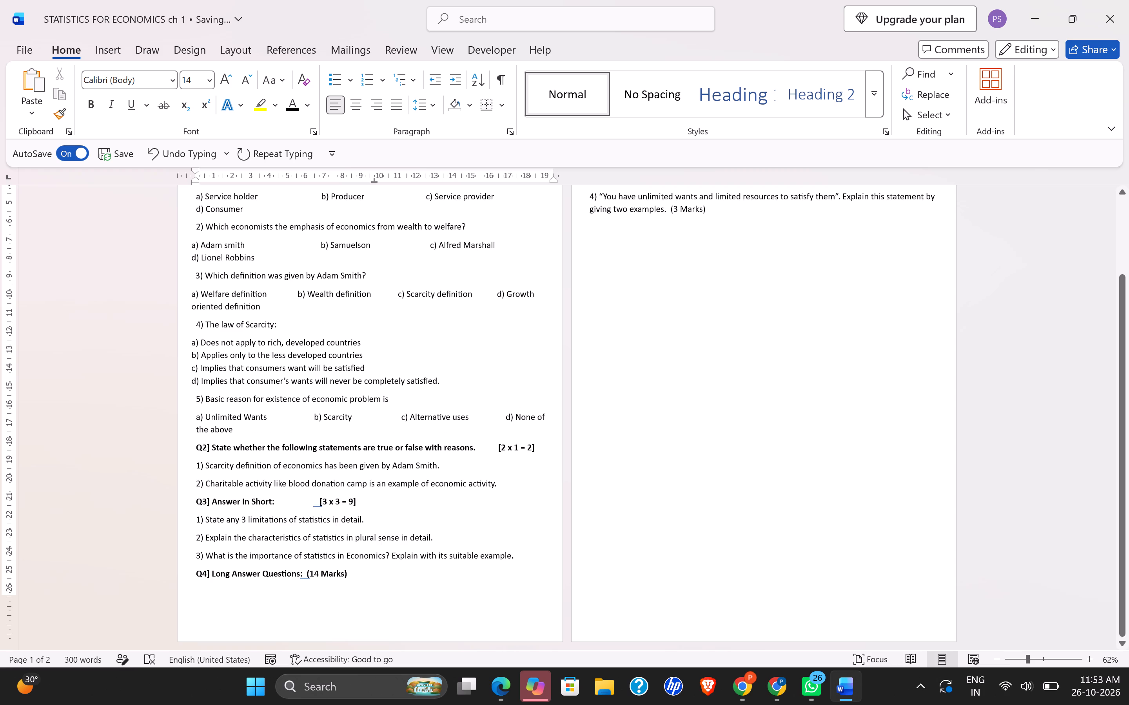
Move question 5's option d) None of the above to its own line with a paragraph break.
click(503, 422)
key(Return)
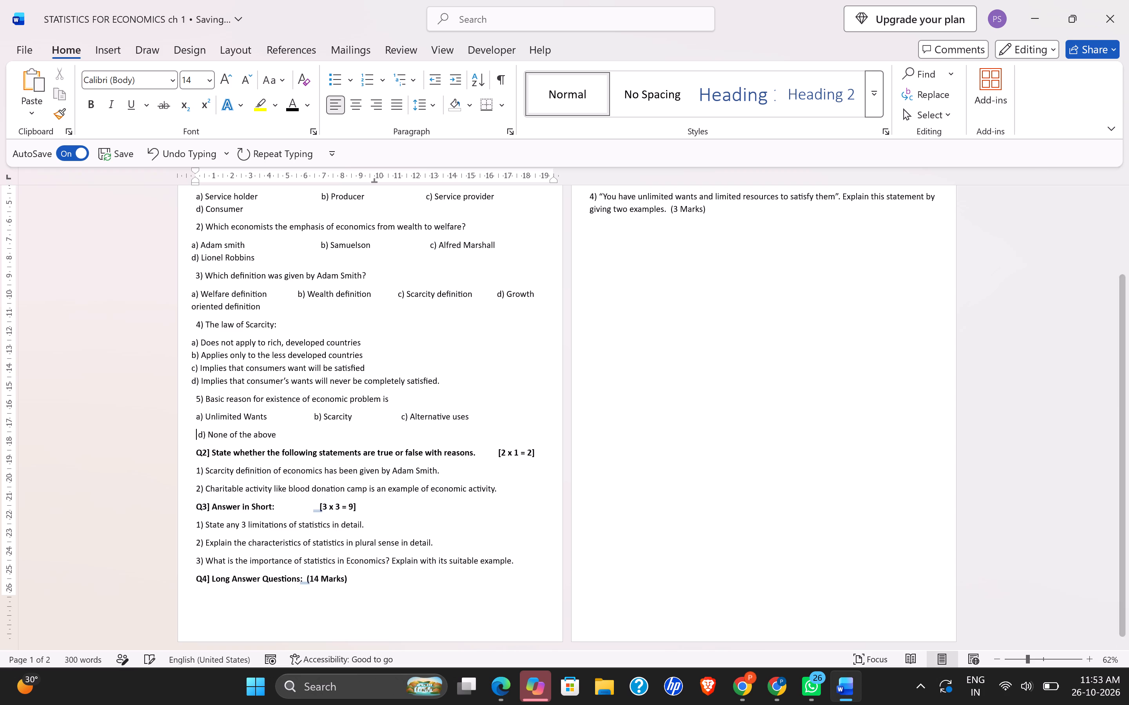
Insert a paragraph break before the Q4] Long Answer Questions heading so that it moves to the second page.
scroll(519, 467, down, 1)
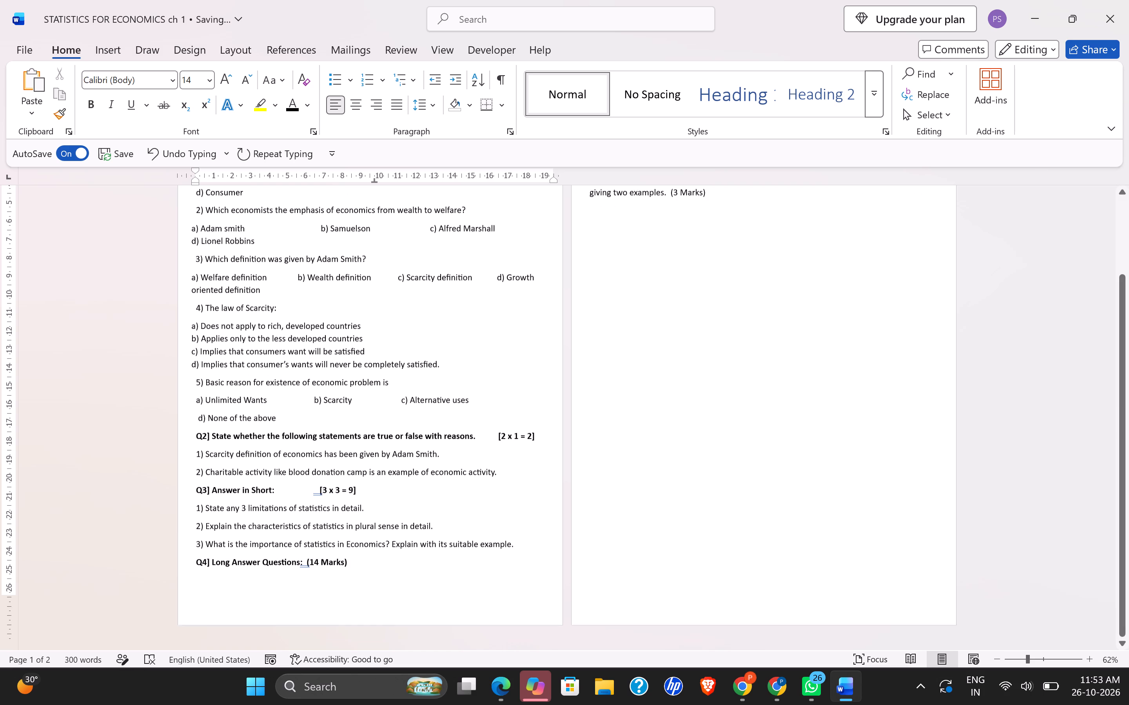
scroll(519, 467, down, 1)
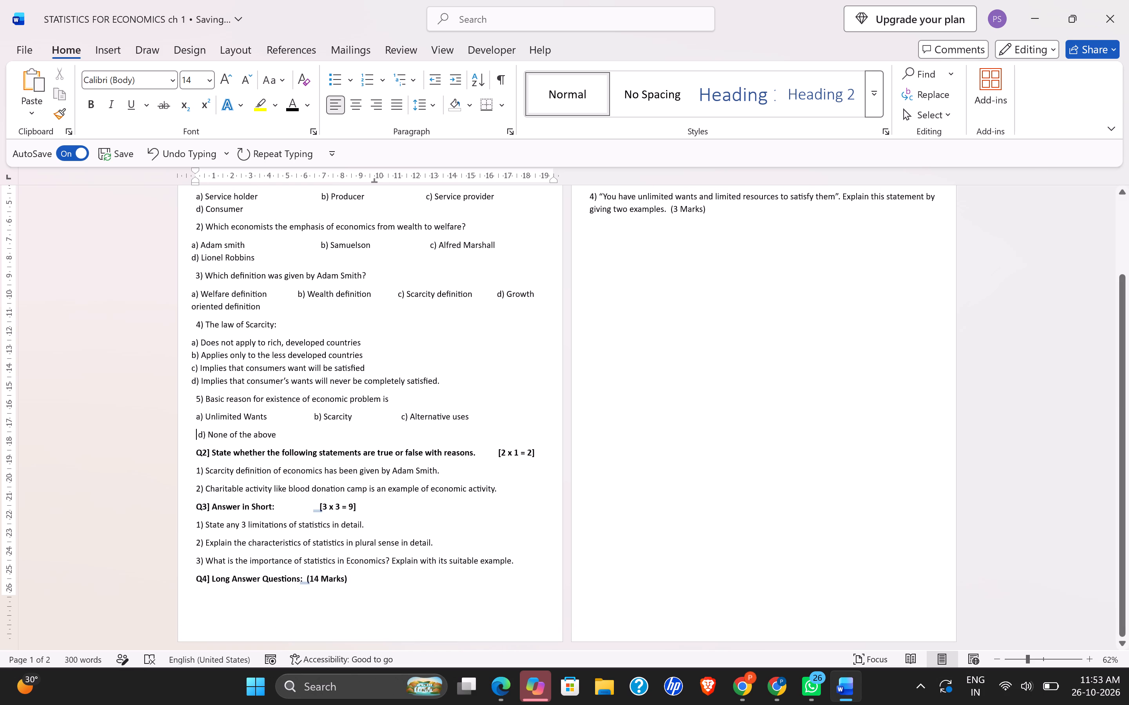
click(189, 578)
key(Return)
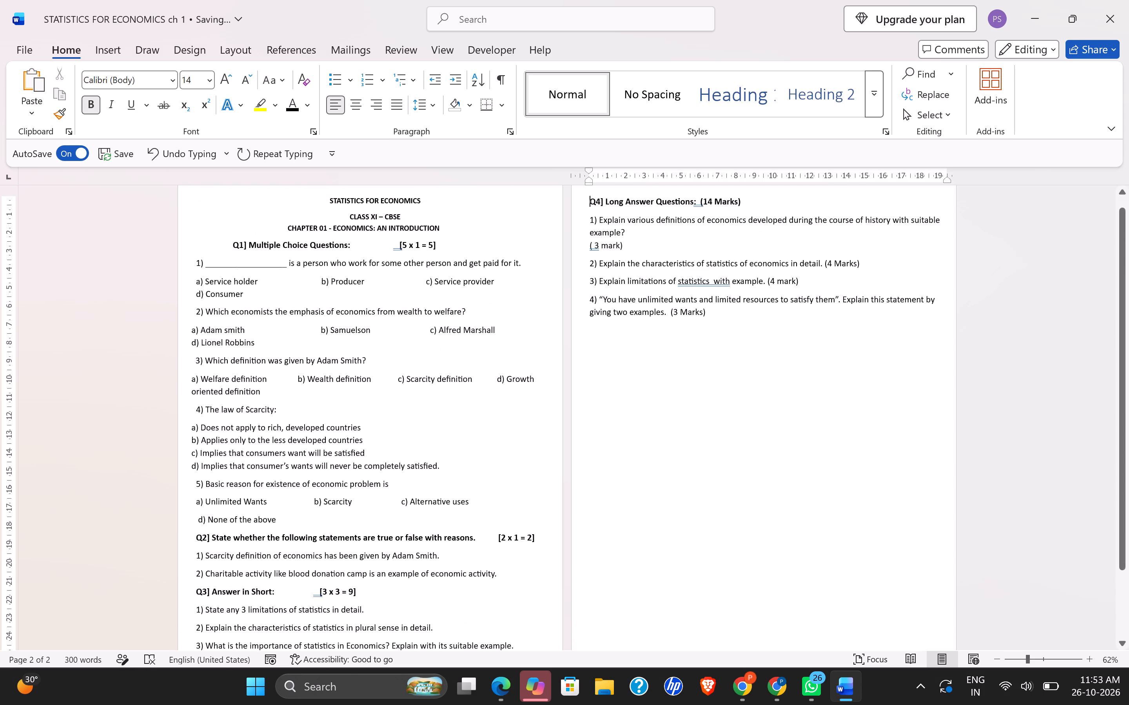
Increase the top page margin slightly, by about 0.25 cm.
scroll(462, 348, up, 1)
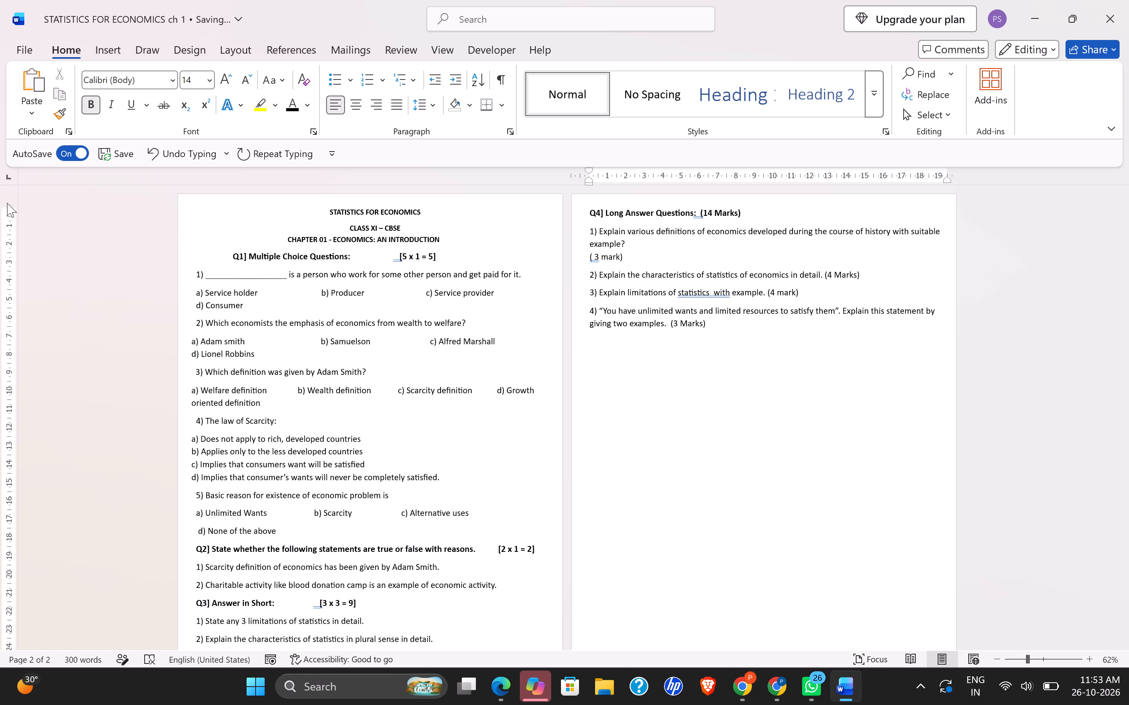
drag(7, 207, 7, 212)
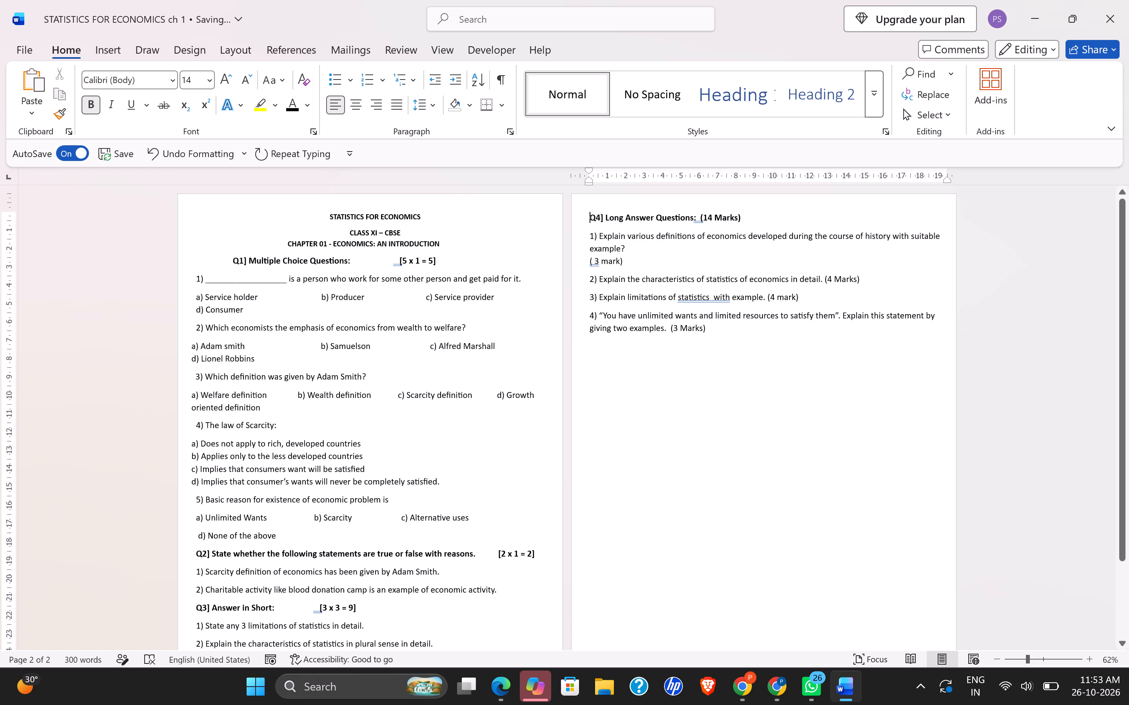
Make the bracketed marks of all four Q4] long answer questions bold.
drag(588, 262, 657, 270)
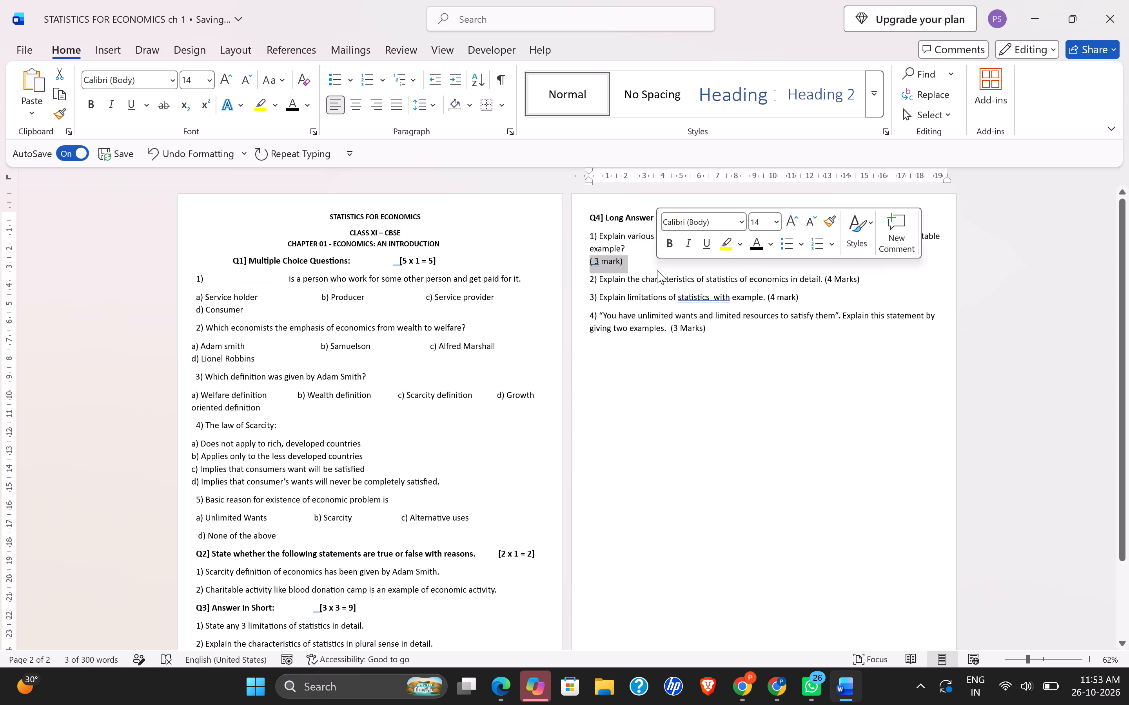
key(ctrl+b)
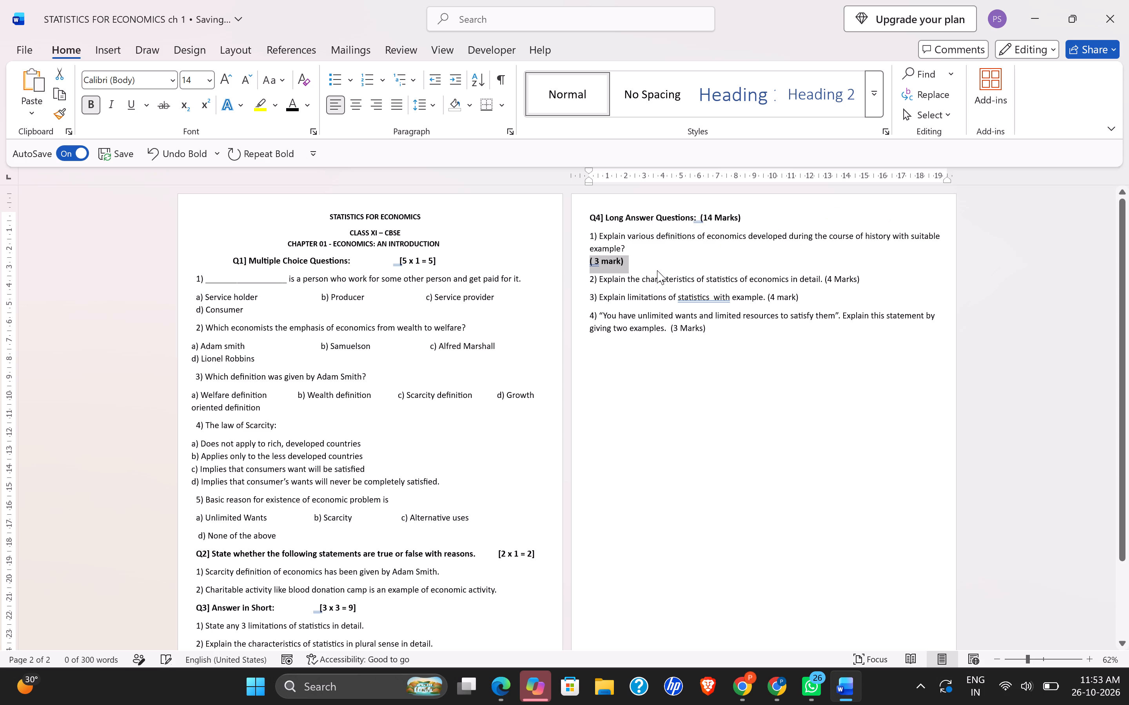
drag(824, 276, 855, 278)
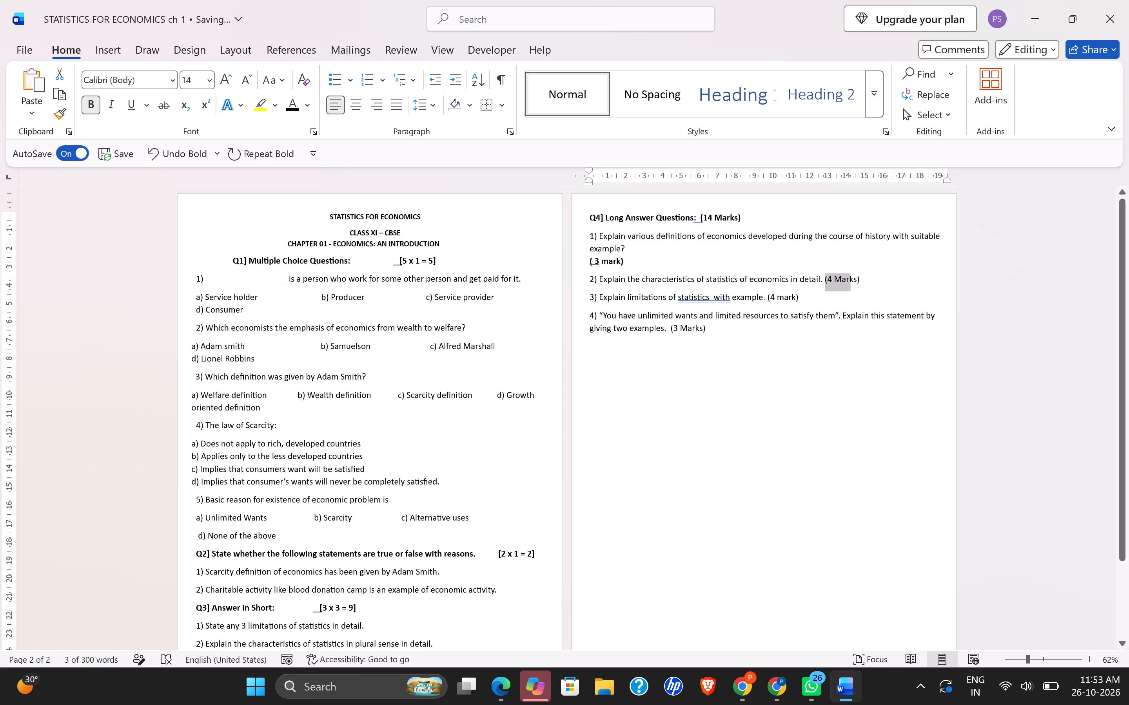
drag(855, 278, 862, 277)
key(ctrl+b)
drag(768, 295, 796, 298)
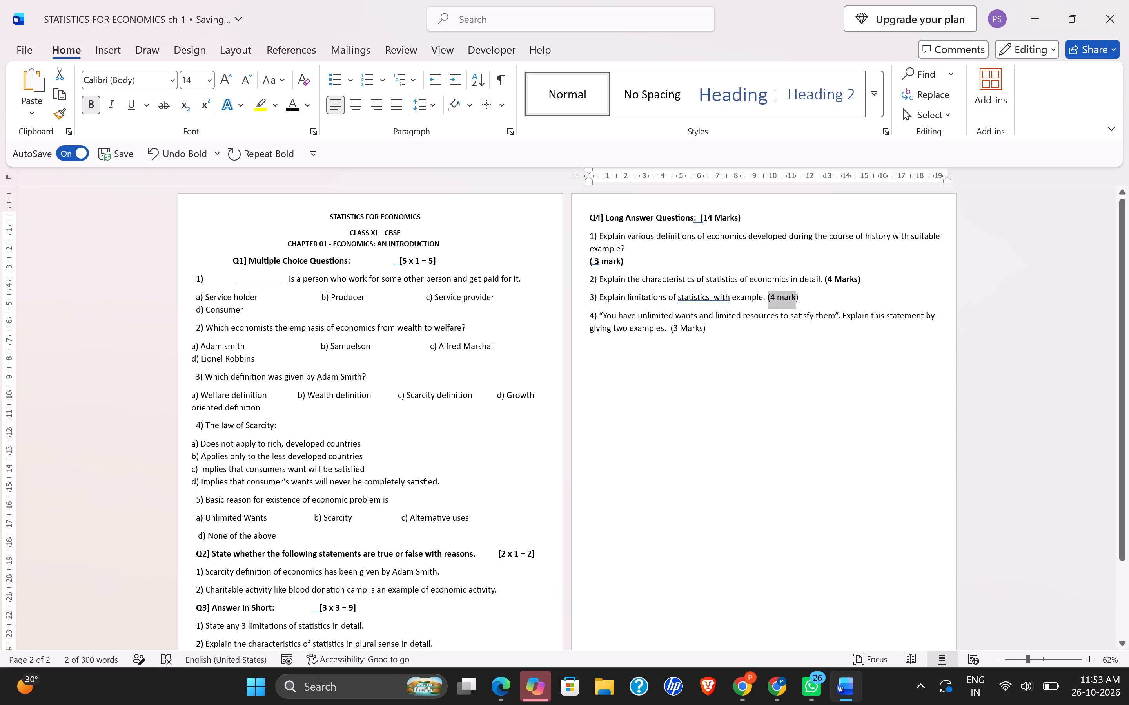
drag(796, 298, 798, 298)
key(ctrl+b)
drag(714, 331, 677, 328)
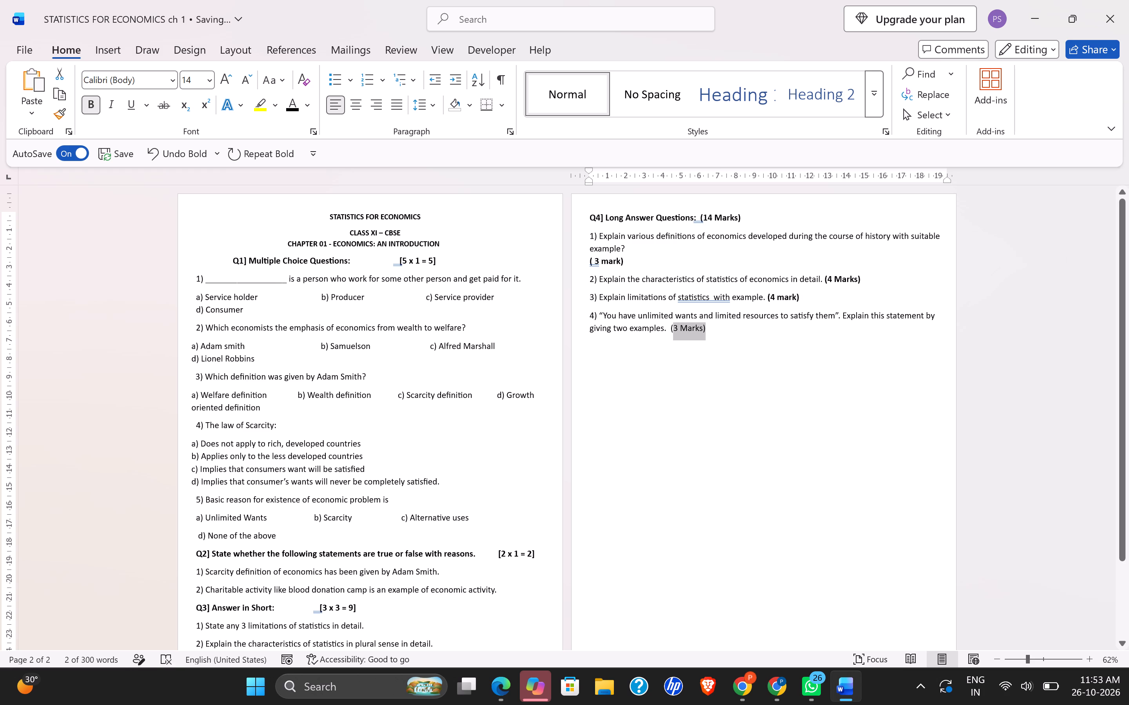
drag(677, 328, 670, 326)
key(ctrl+b)
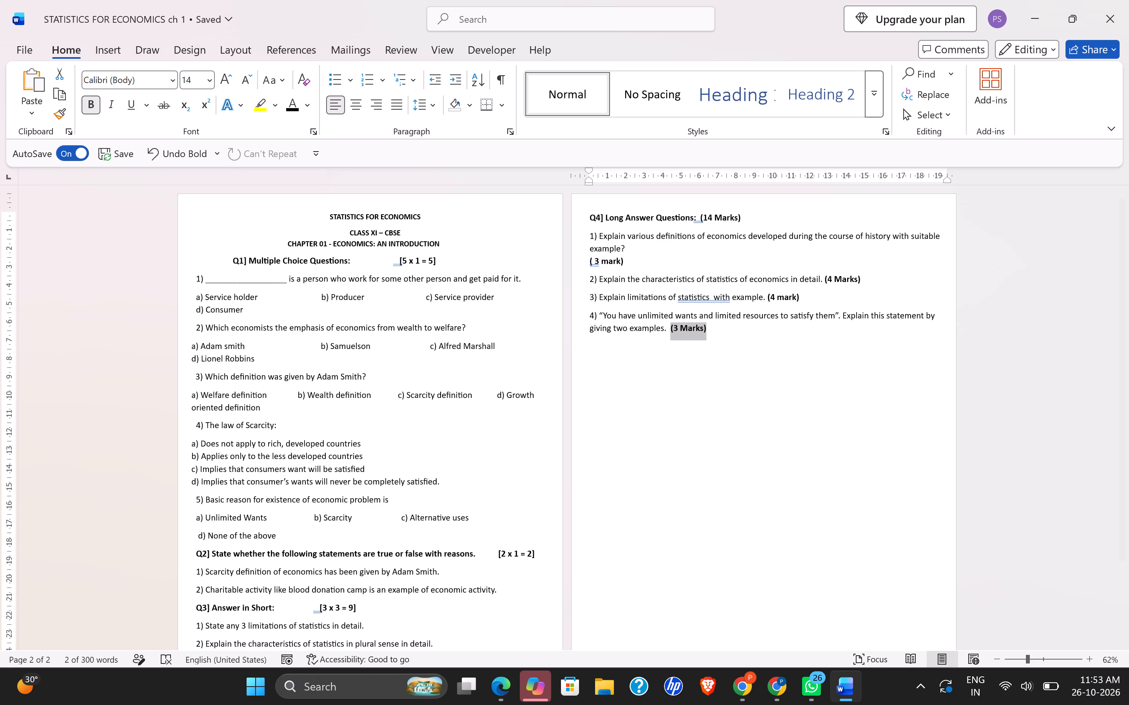
Remove the indent before the Q1] Multiple Choice Questions heading so that it lines up with the other question headings.
click(245, 501)
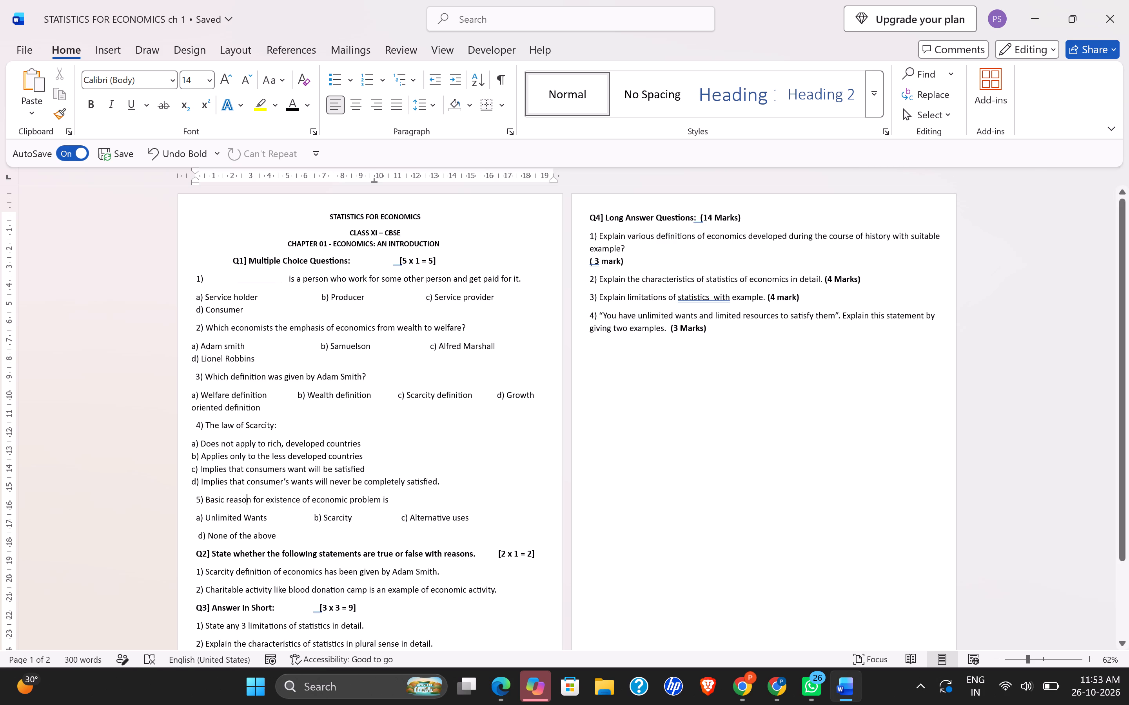
click(226, 268)
key(BackSpace)
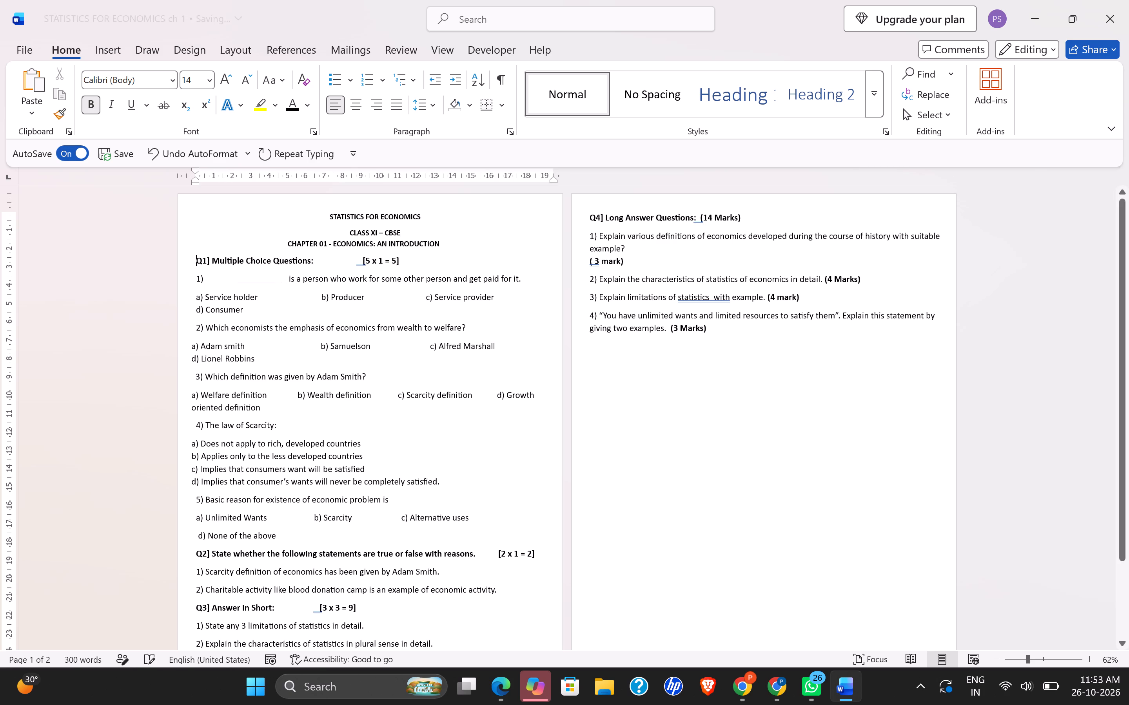
Increase the font size of the three title lines, from STATISTICS FOR ECONOMICS to the chapter name, to 16.
scroll(226, 268, down, 1)
scroll(226, 268, up, 1)
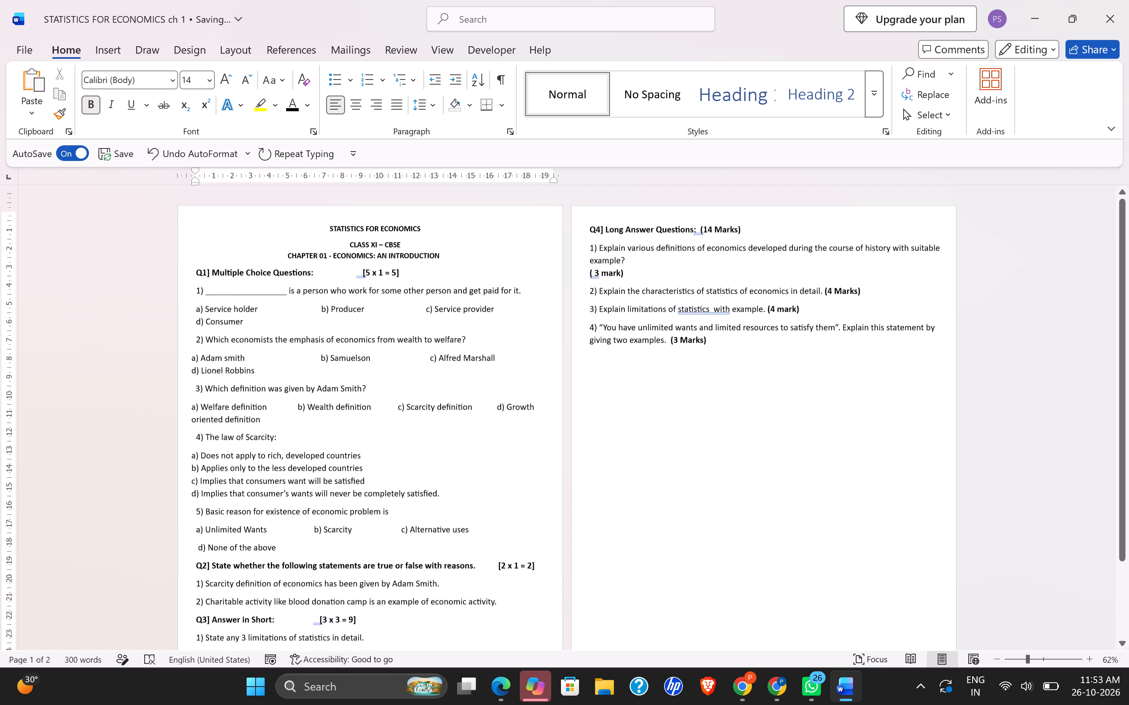
drag(319, 219, 428, 240)
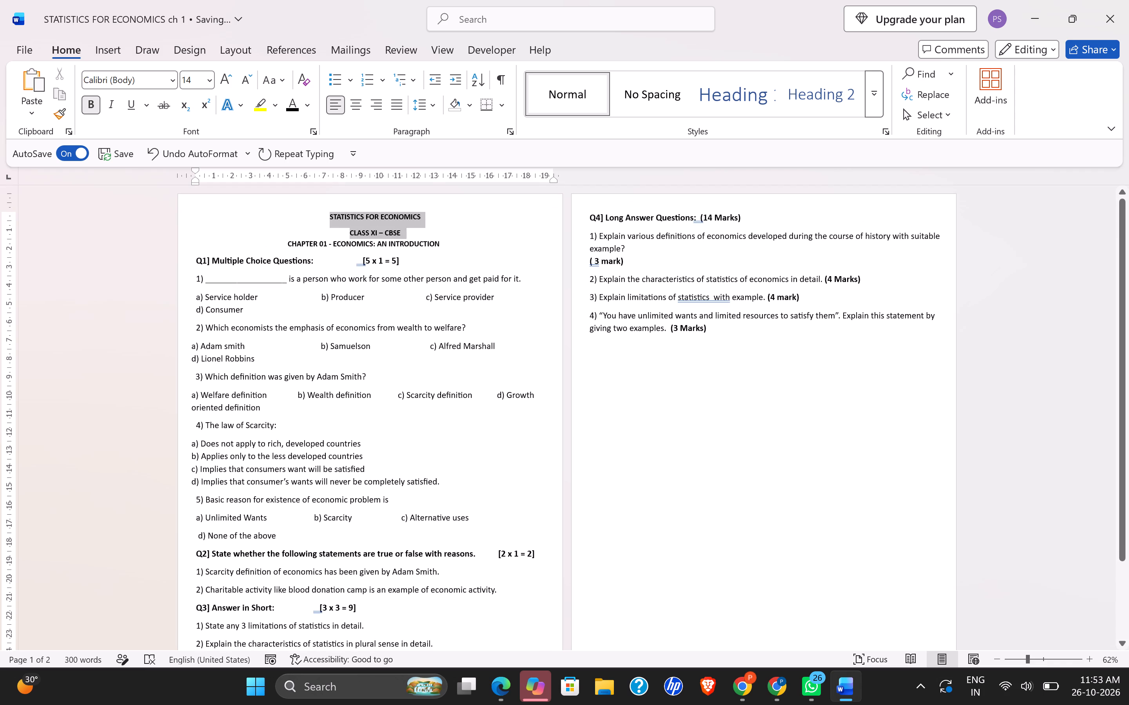
drag(428, 240, 433, 243)
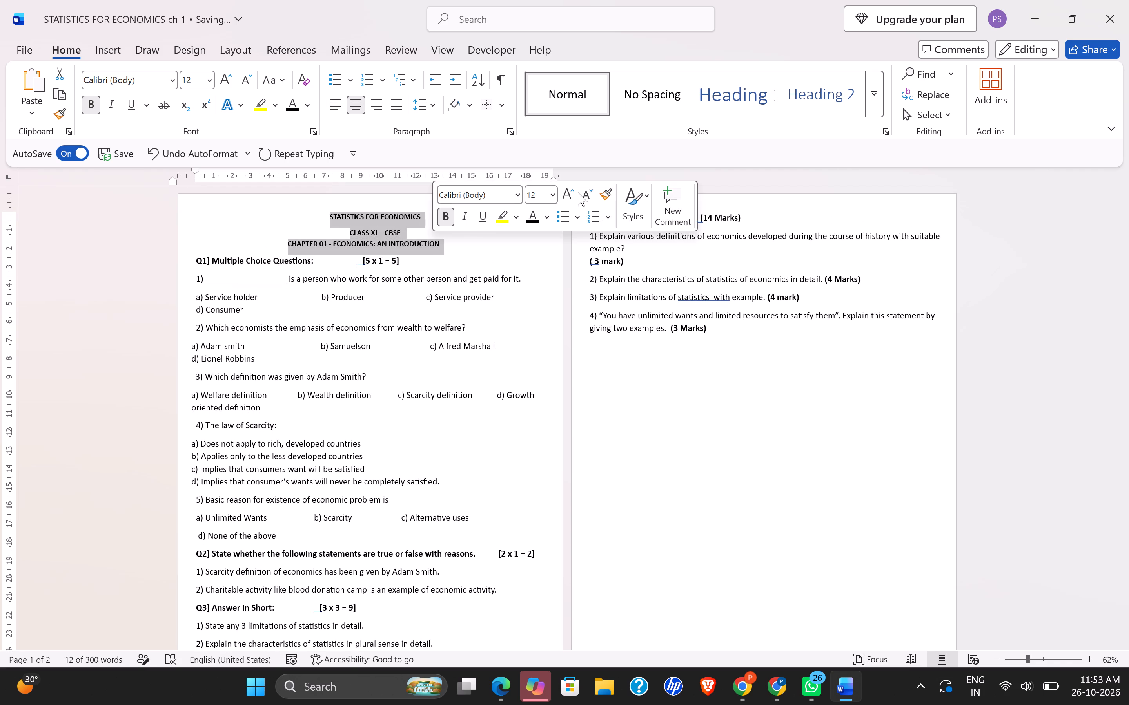
click(573, 192)
click(573, 192)
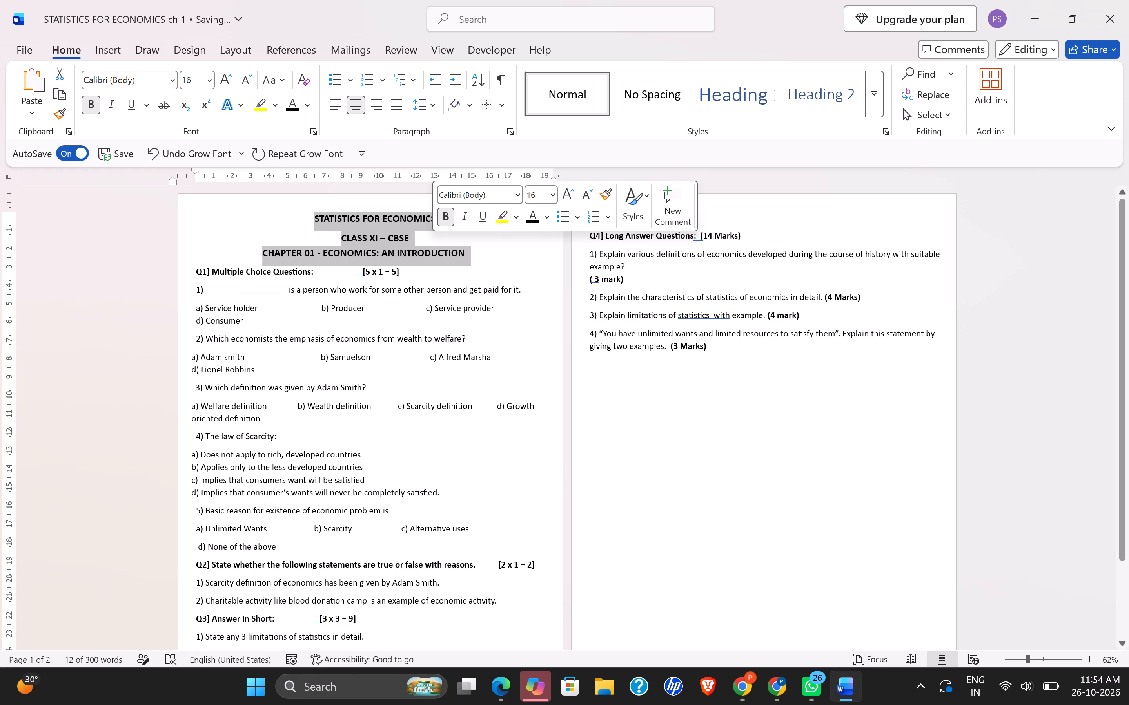
click(670, 461)
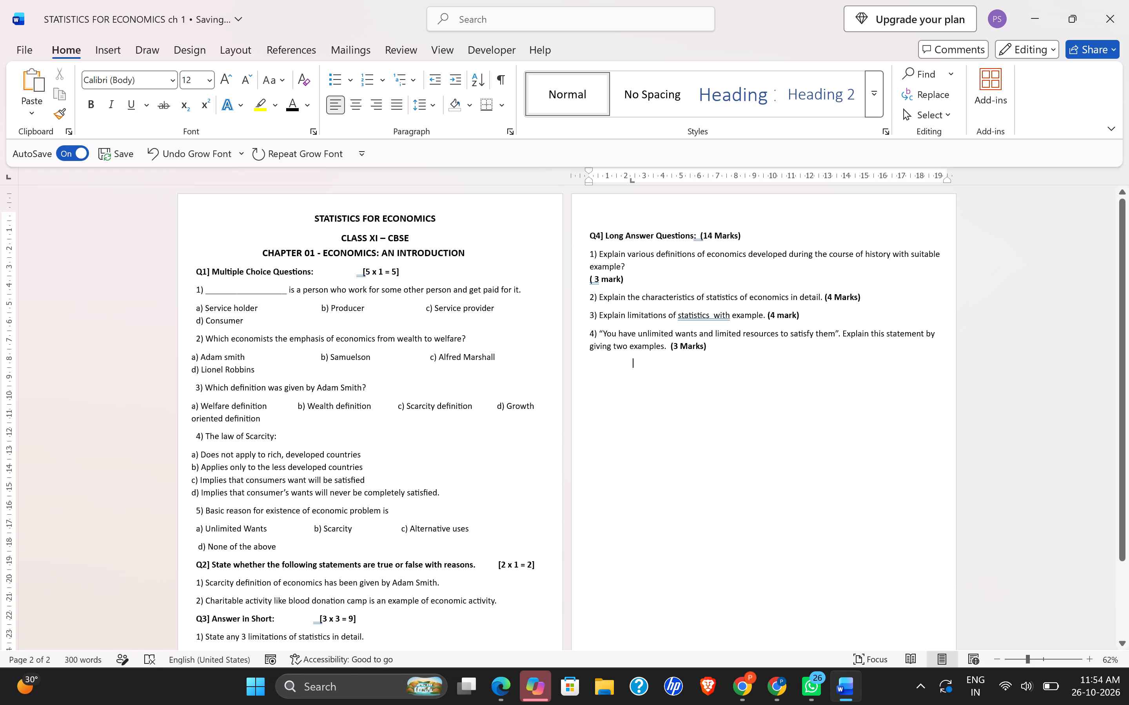
Delete the empty paragraph above the Q4] Long Answer Questions heading on the second page.
click(586, 228)
key(BackSpace)
Insert an empty line between the CHAPTER 01 title line and the Q1] heading.
scroll(586, 228, up, 2)
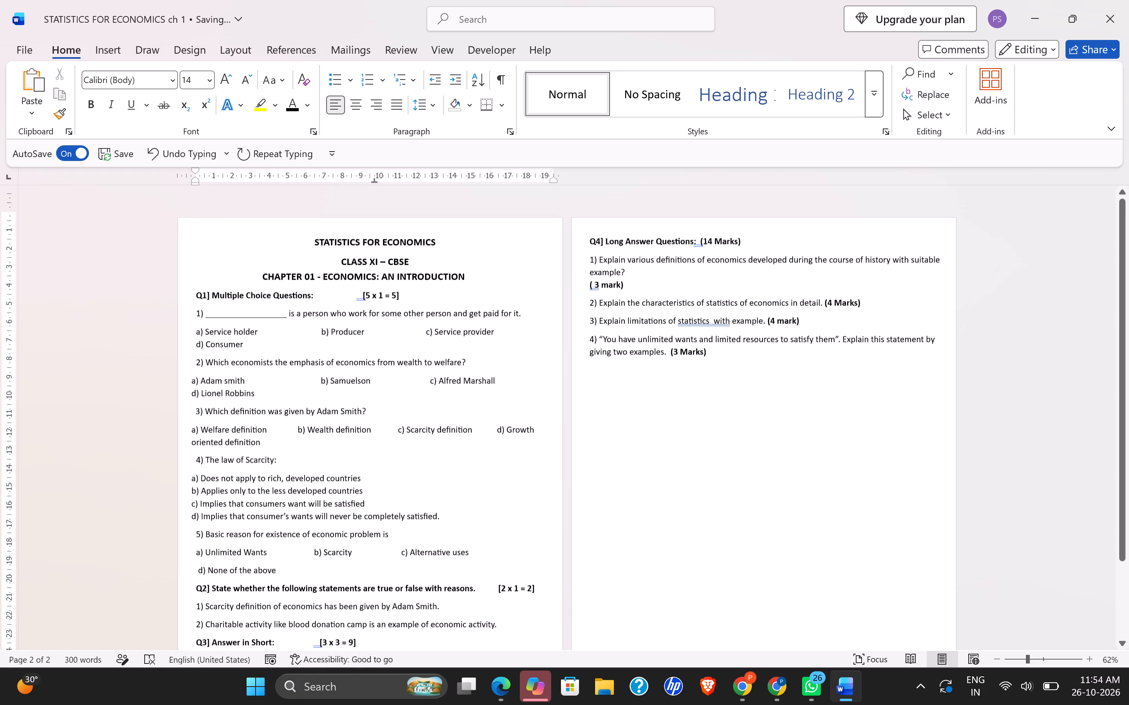
scroll(586, 228, down, 4)
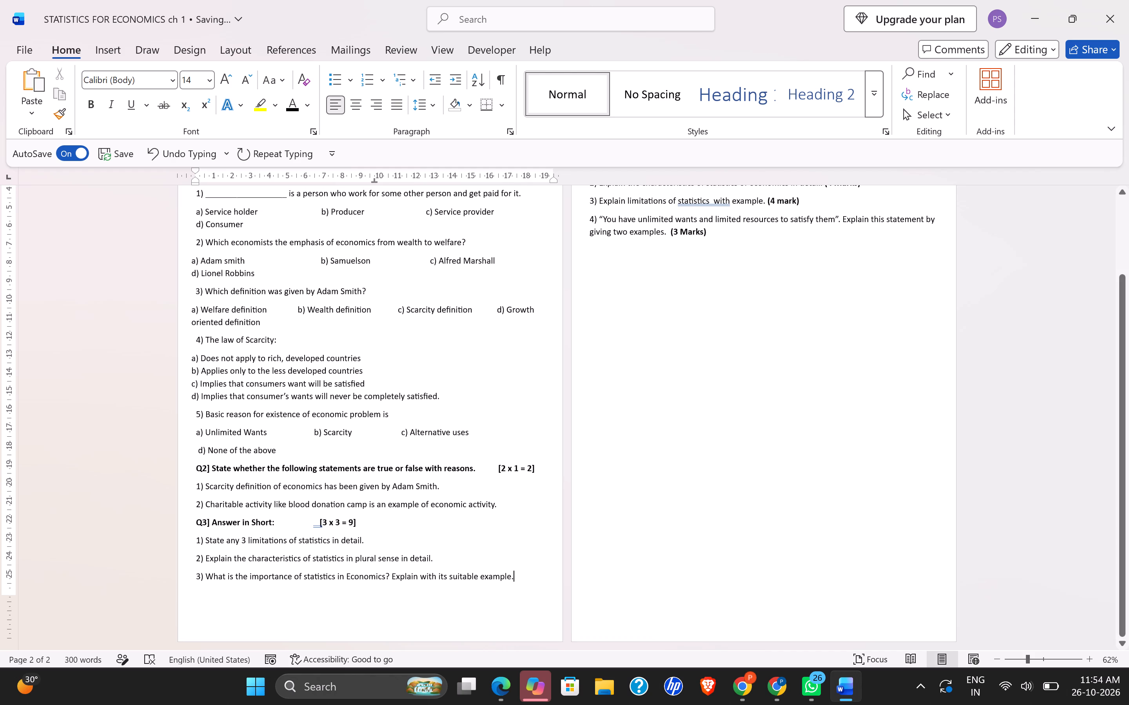
scroll(586, 228, up, 1)
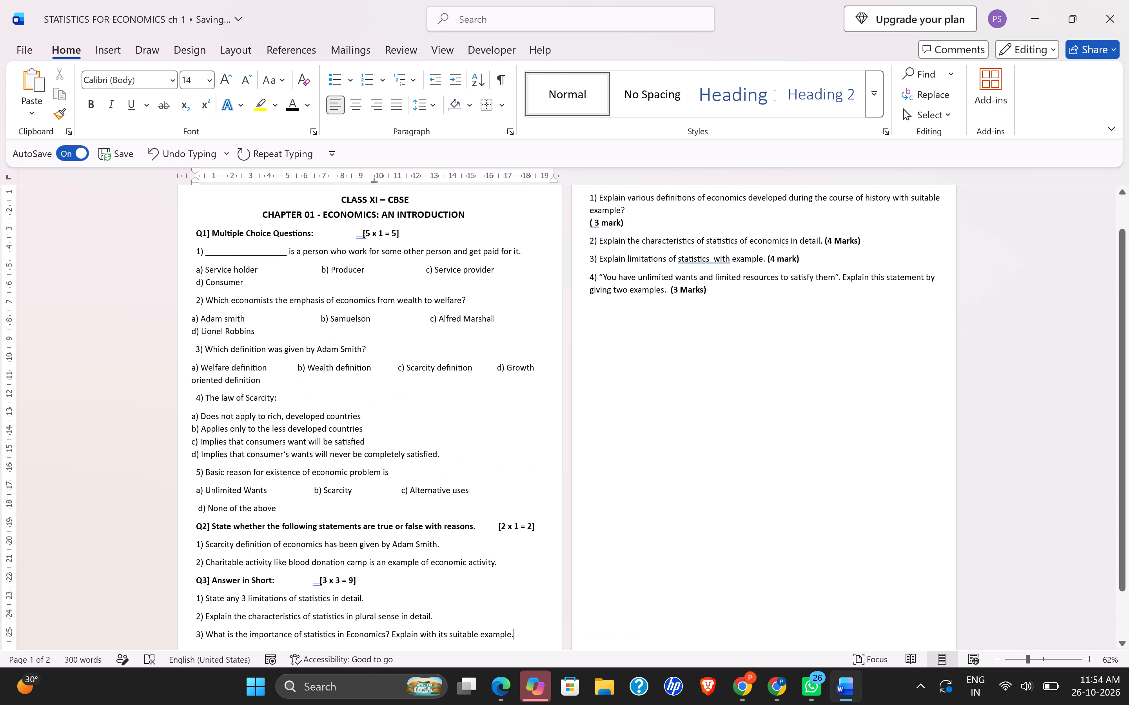
scroll(791, 269, up, 2)
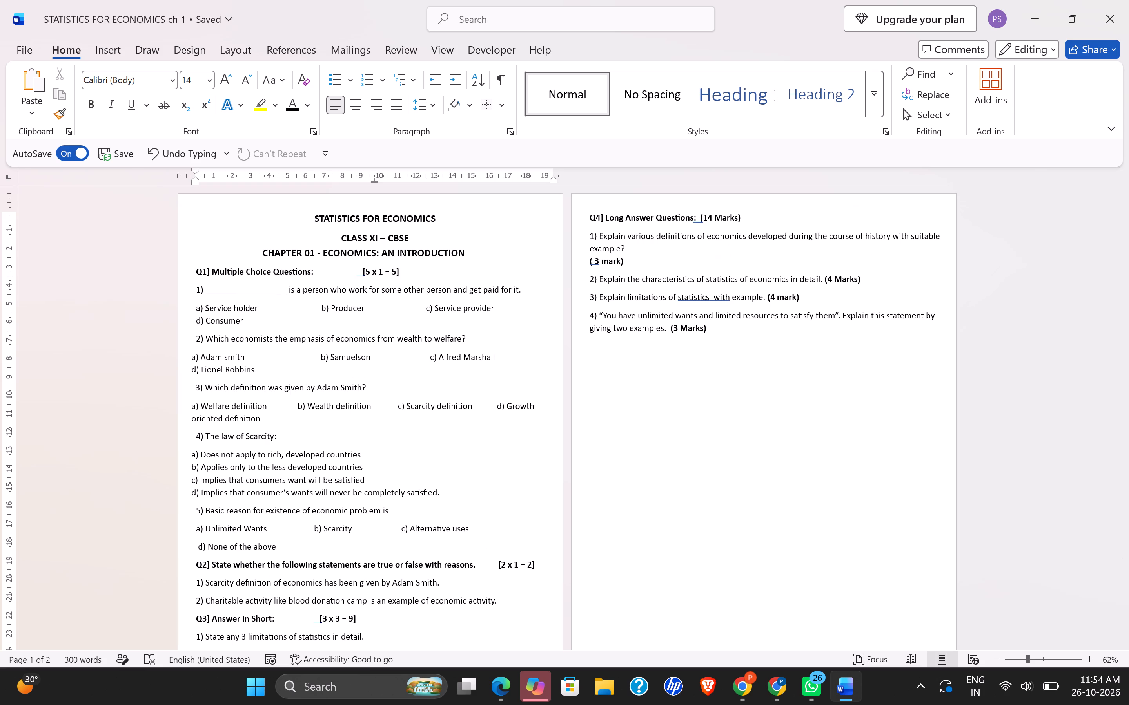
scroll(481, 398, down, 1)
scroll(481, 398, up, 1)
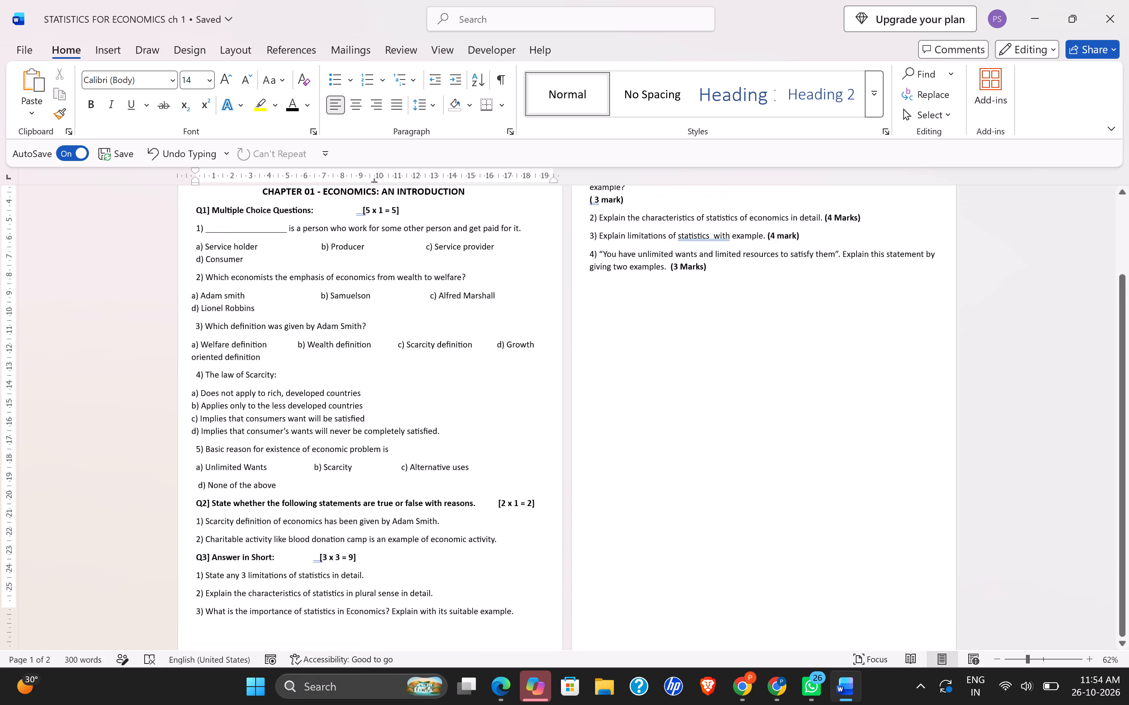
scroll(481, 398, up, 1)
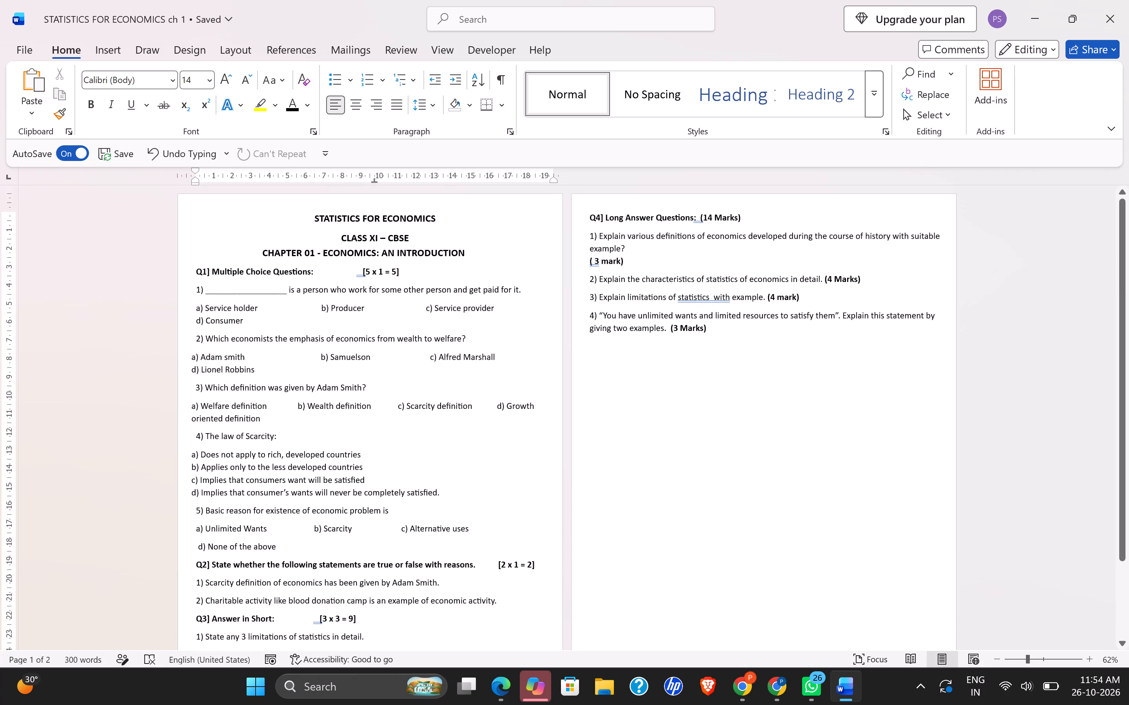
click(482, 259)
key(Return)
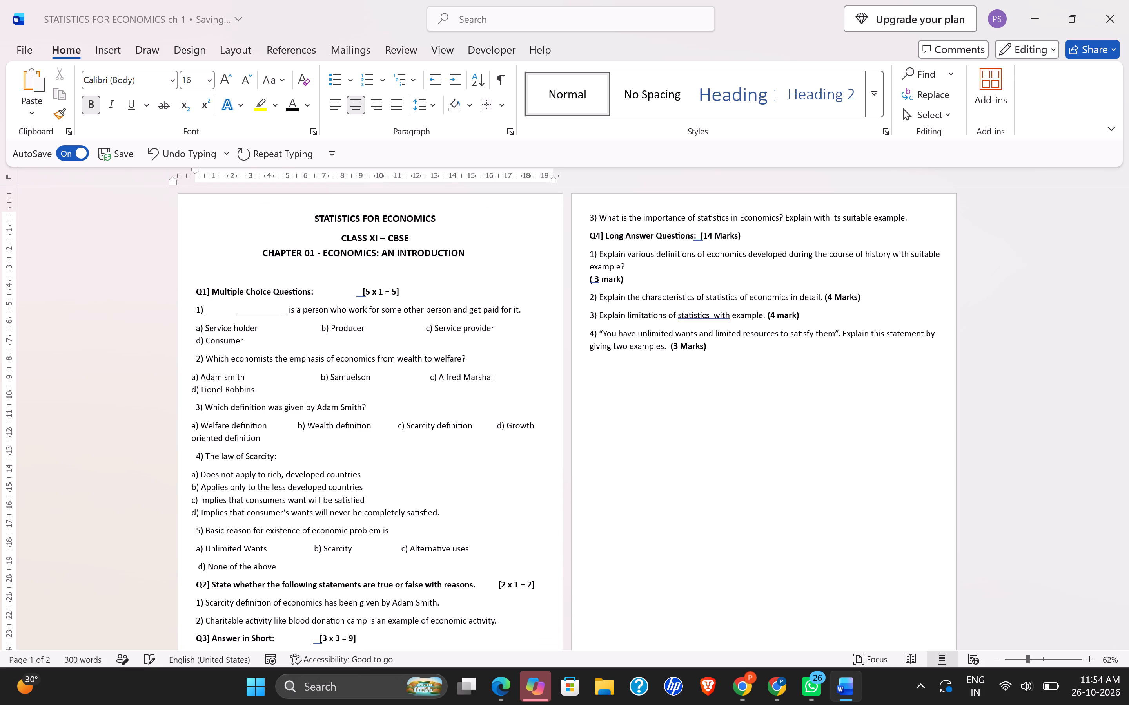
Reduce the bottom page margin slightly so that the third Q3] question fits on the first page.
scroll(482, 259, down, 4)
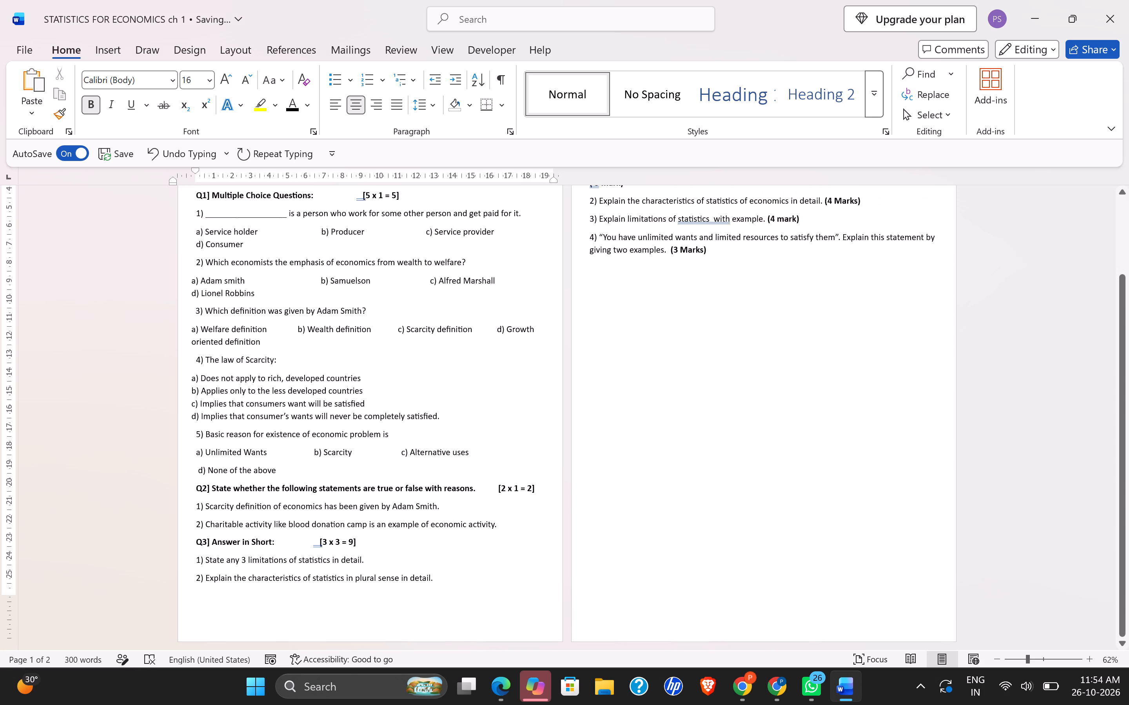
drag(8, 591, 11, 604)
Left-align the empty line below the chapter title and enter "Time : 1 hour" on it.
scroll(343, 374, up, 2)
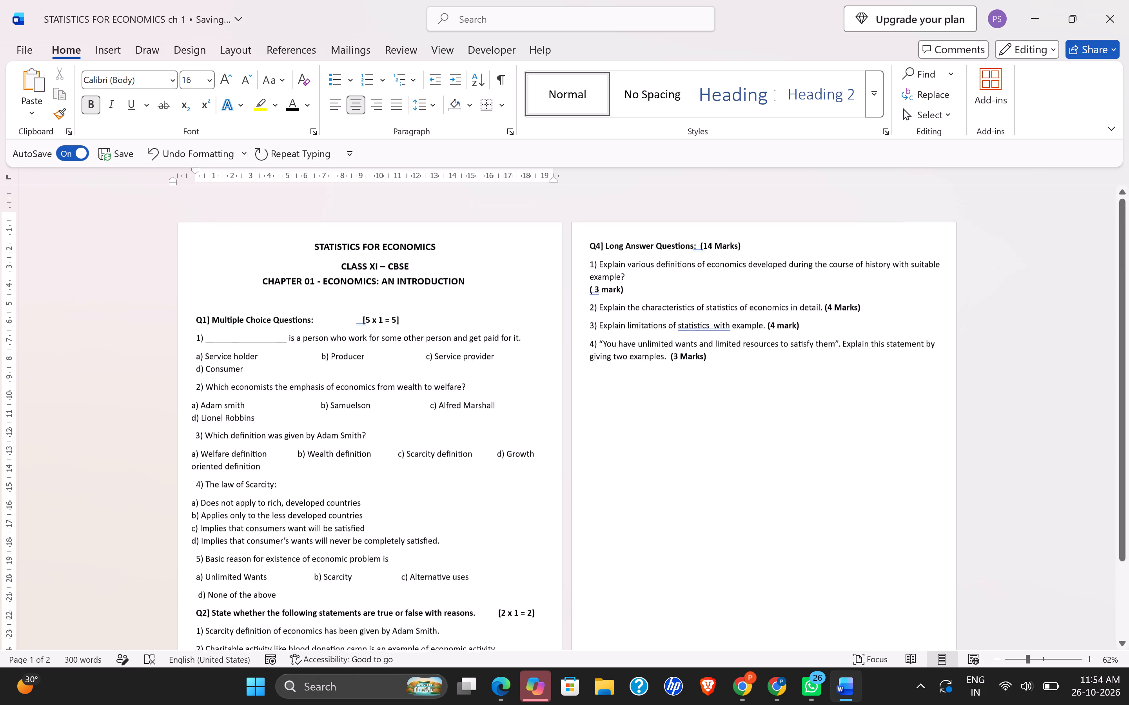
click(214, 274)
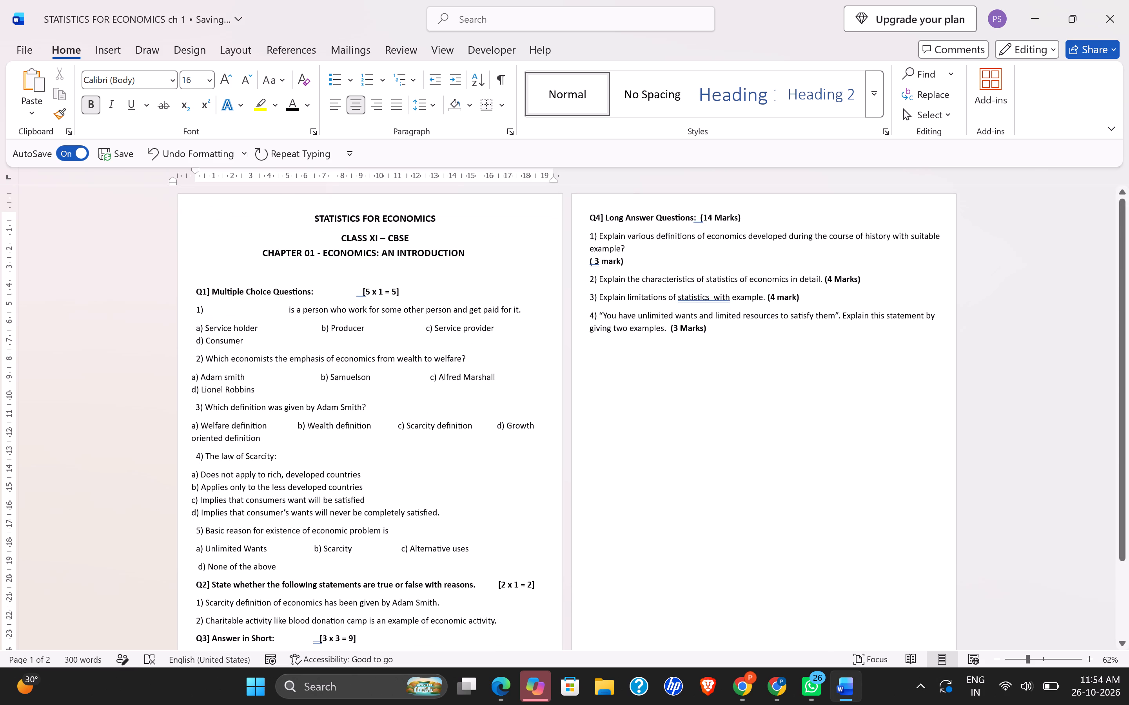
key(BackSpace)
text(Time)
key(space)
text(:)
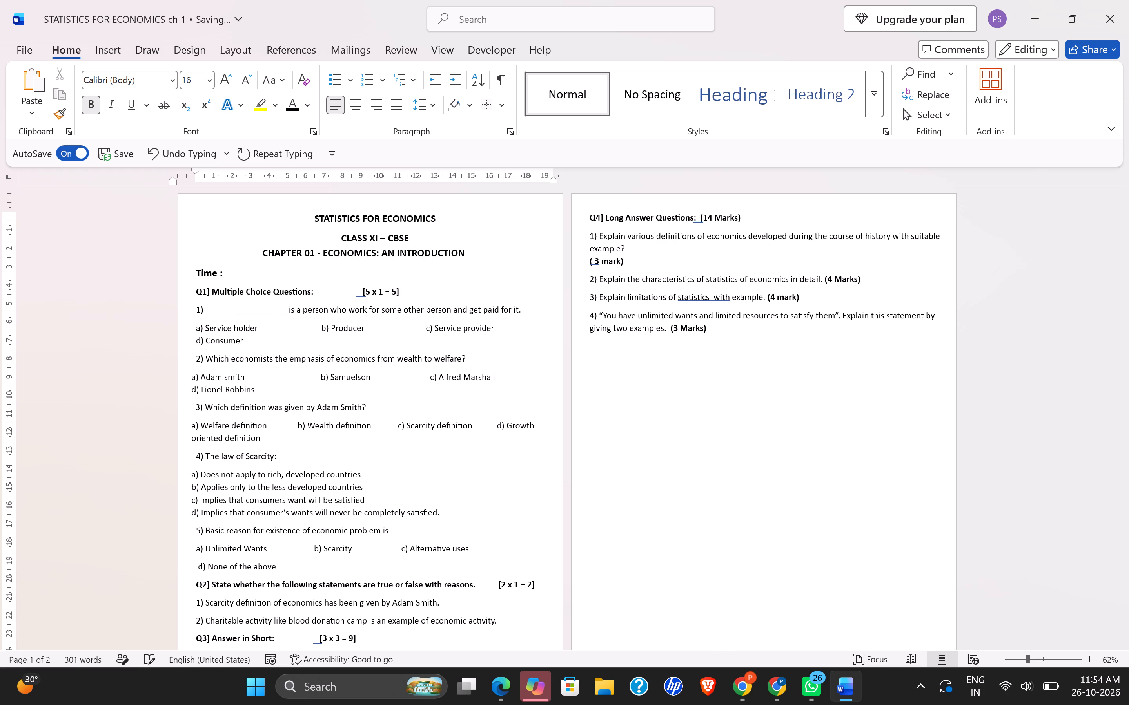
key(space)
text(1 hour)
Add "Marks : 30" on the same line, separated from the time by a wide gap.
key(space)
key(space)
key(space)
key(space)
key(space)
key(space)
text(MA)
key(BackSpace)
key(a)
text(rks)
key(space)
text(:)
key(space)
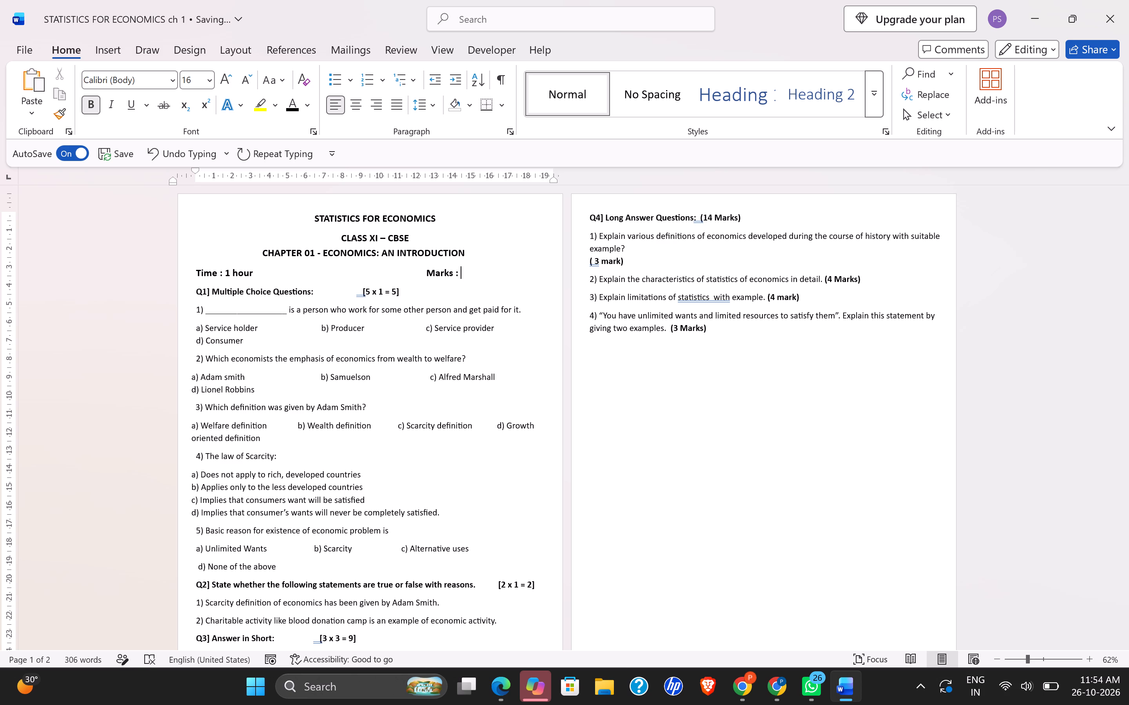
text(30)
Widen the gap before "Marks : 30" with extra spaces to shift it closer to the page's right margin.
click(419, 275)
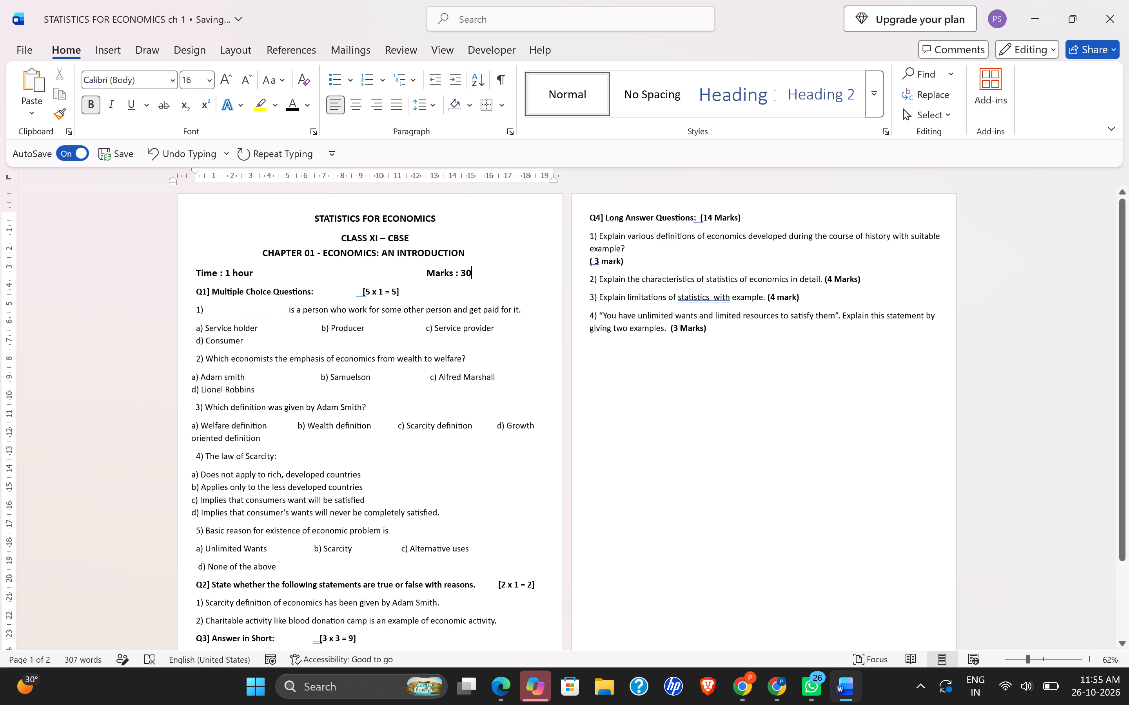
key(space)
key(space)
key(space)
key(space)
key(space)
key(space)
key(space)
key(space)
key(space)
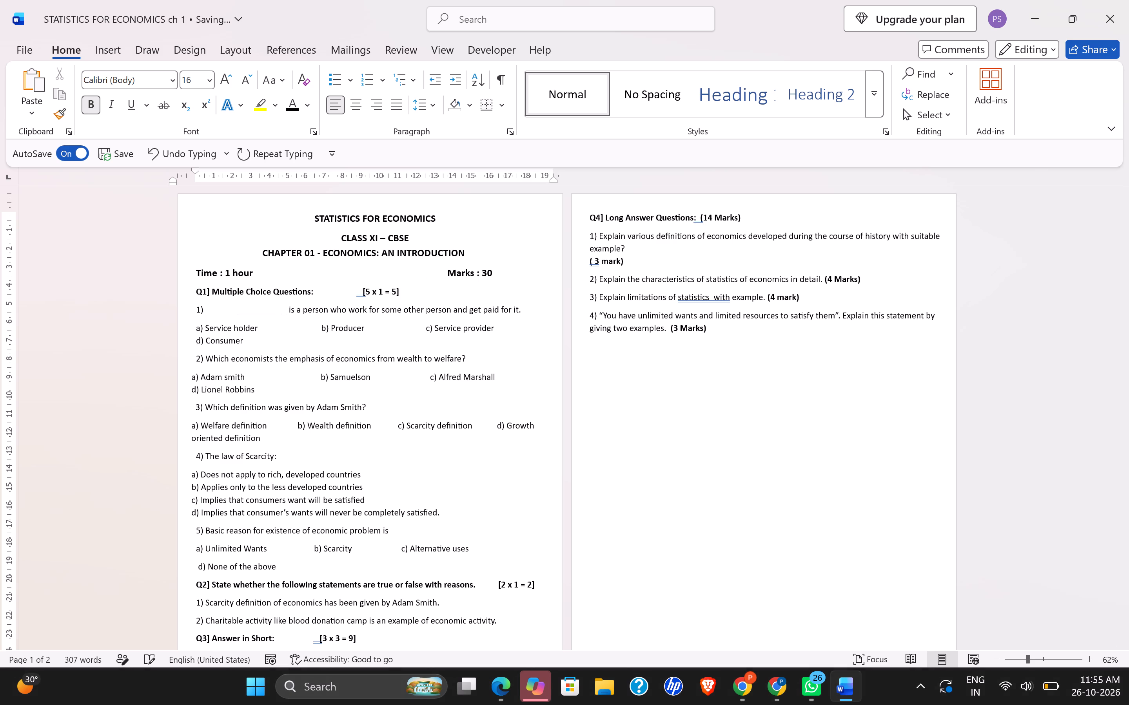
key(space)
key(space)
key(space)
key(space)
key(space)
key(space)
key(space)
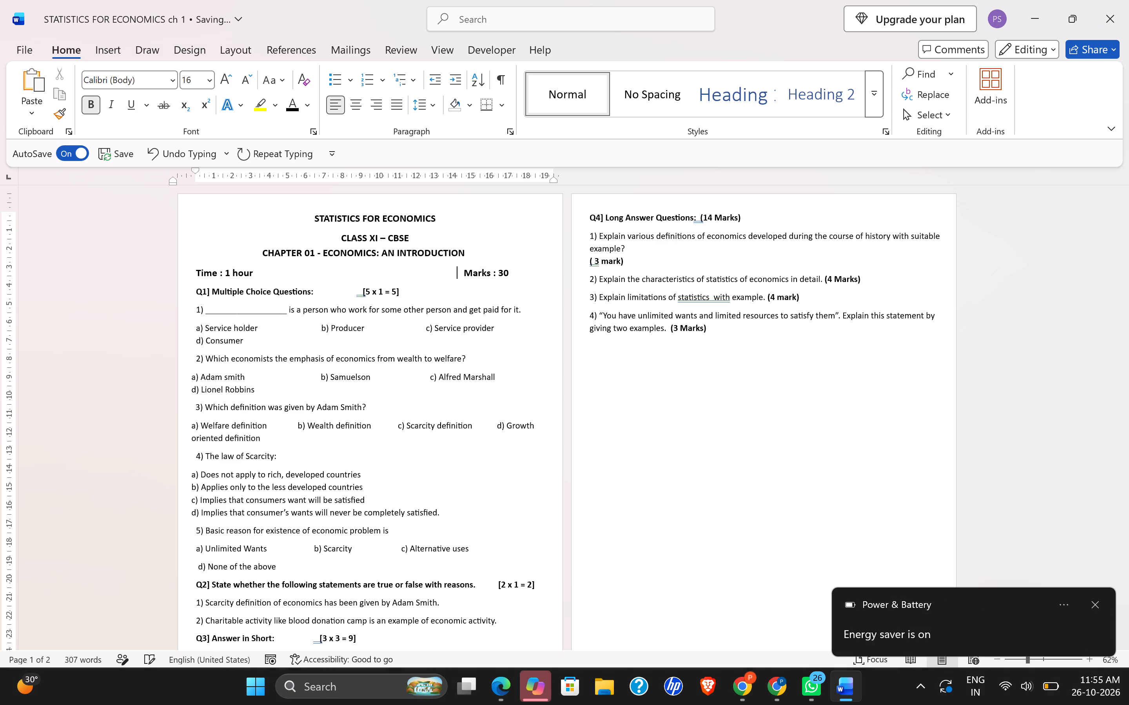
key(space)
key(space)
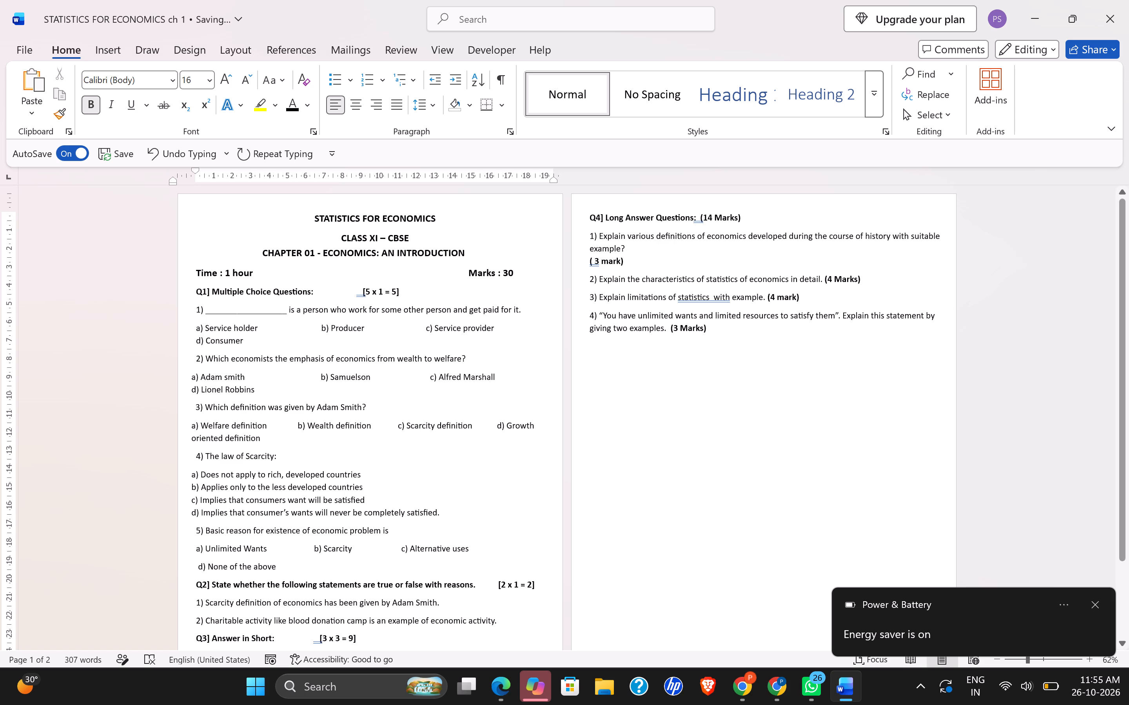
click(520, 316)
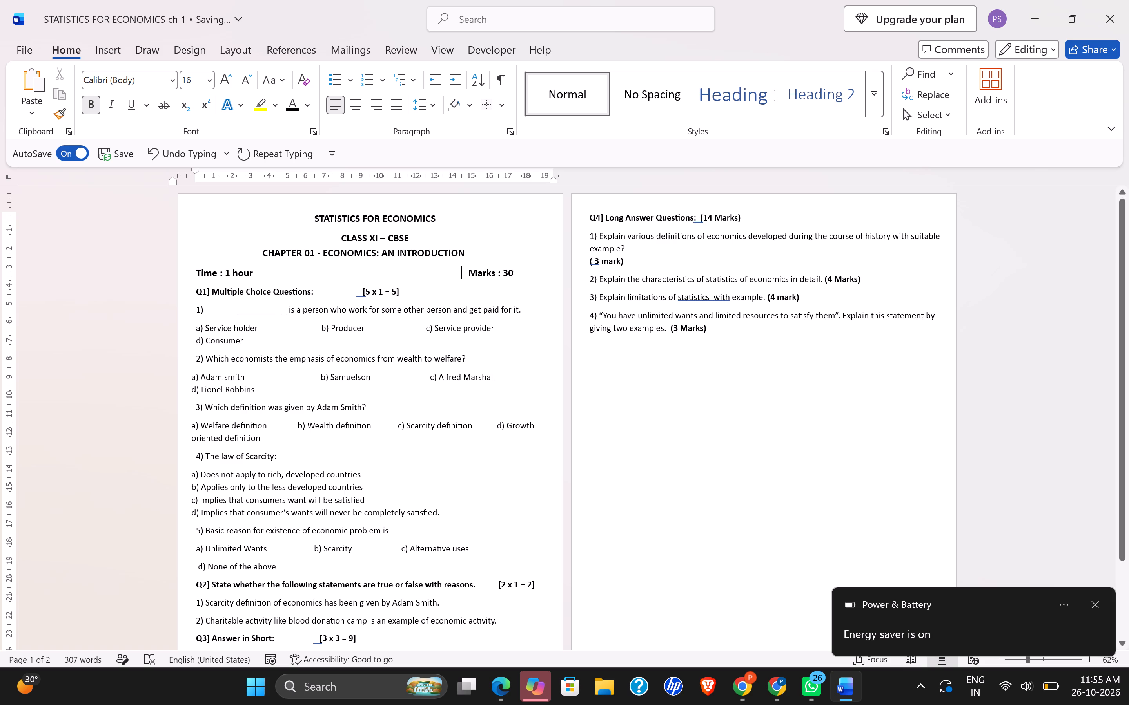
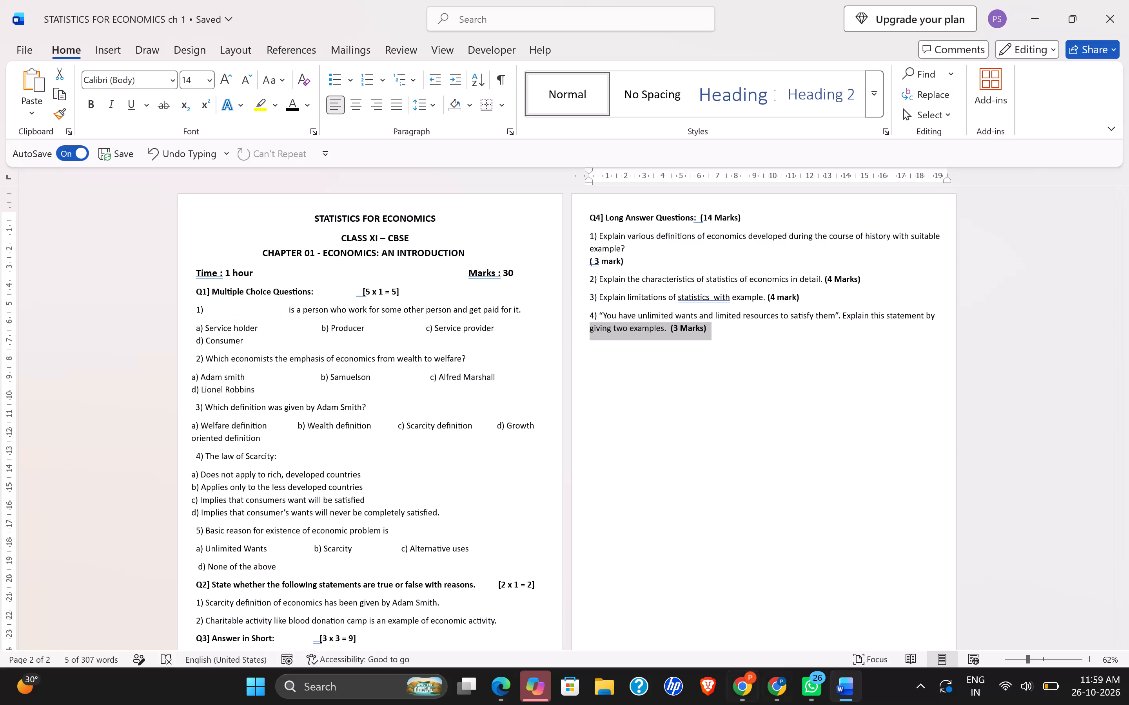
Export the finished question paper as a PDF named STATISTICS FOR ECONOMICS ch 1 in the OneDrive documents folder.
click(628, 473)
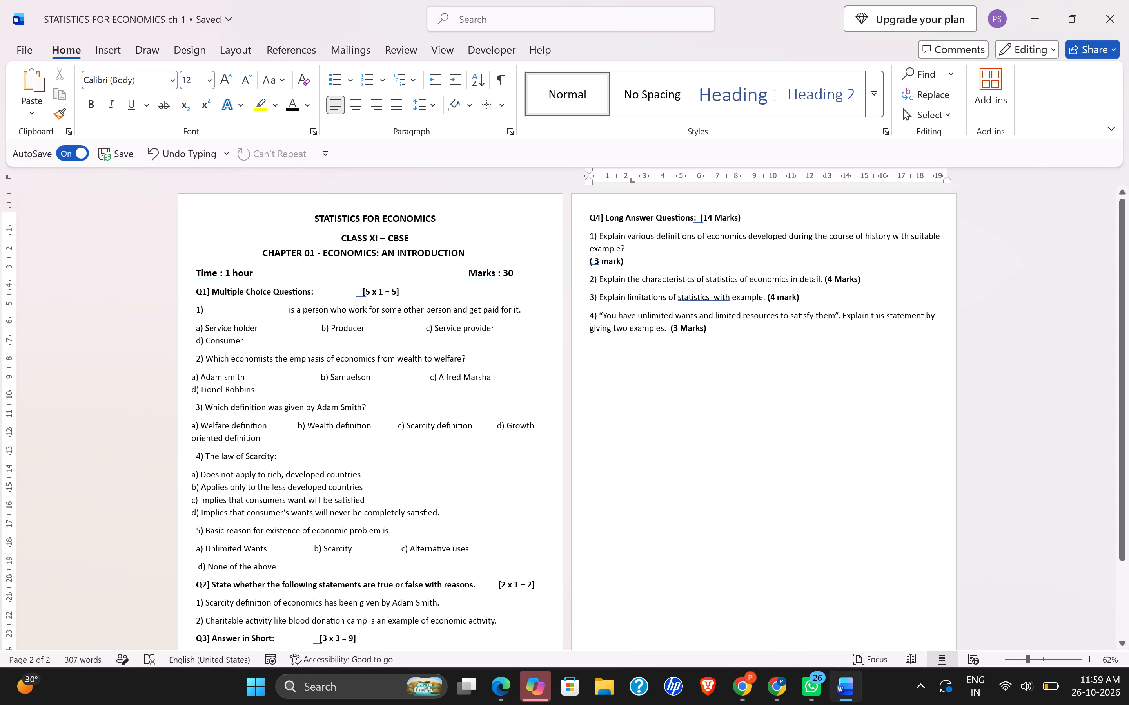
scroll(628, 473, down, 4)
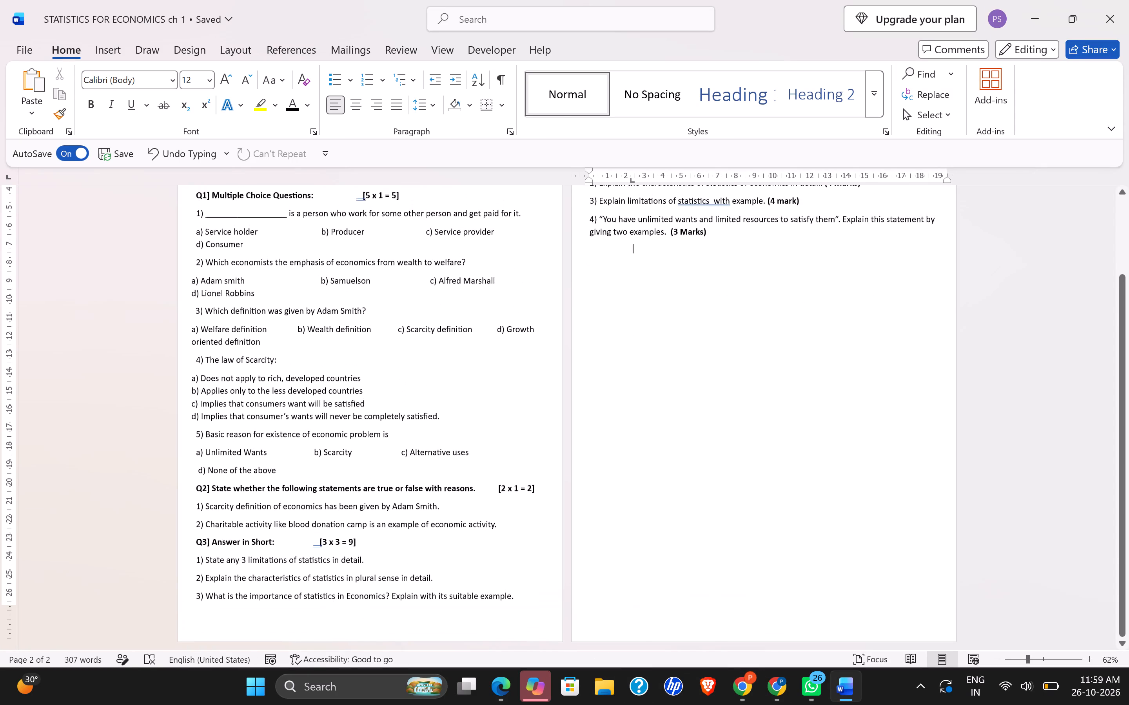
scroll(628, 473, up, 3)
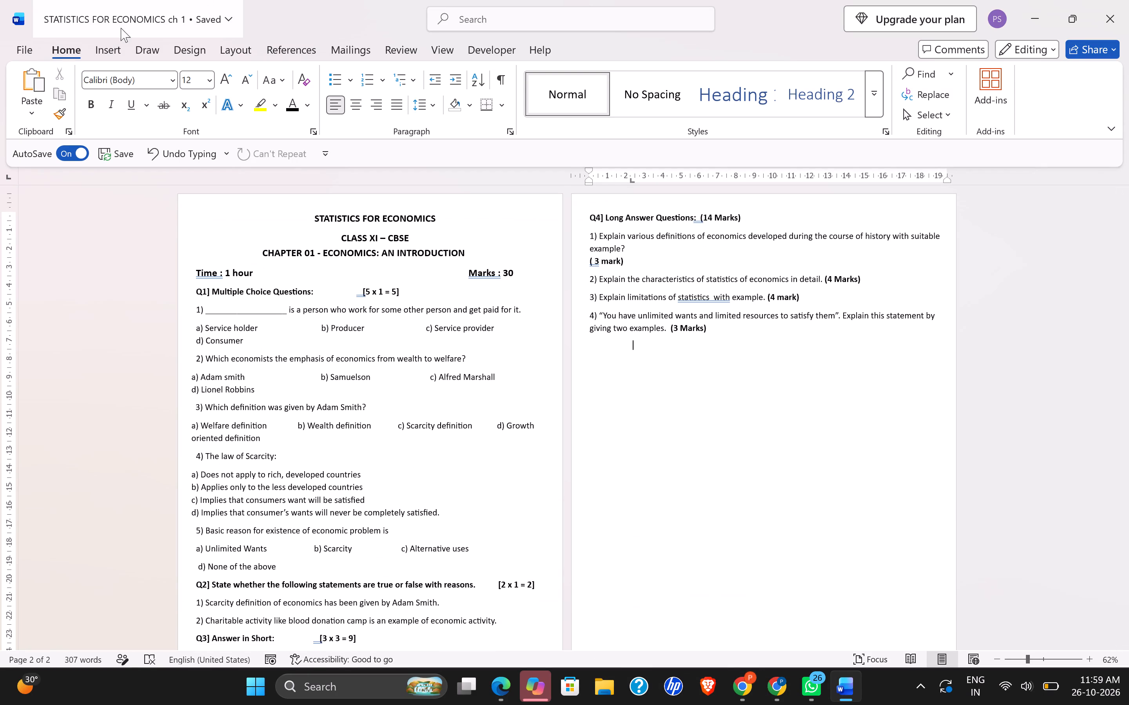
click(19, 49)
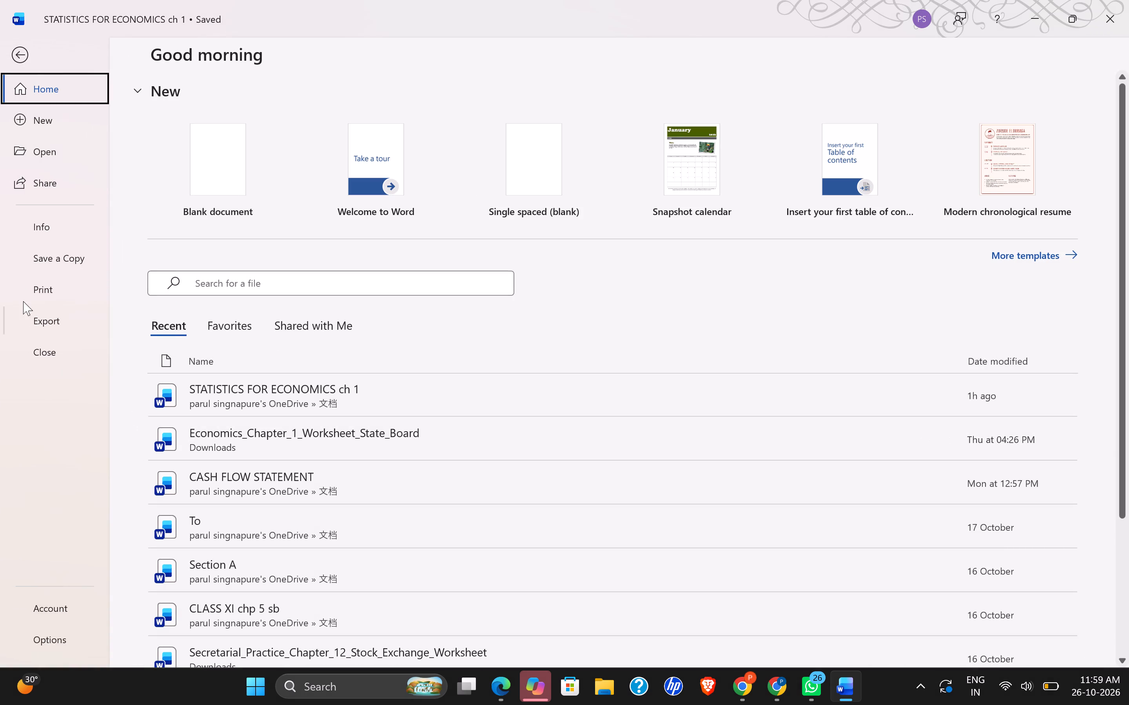
click(34, 324)
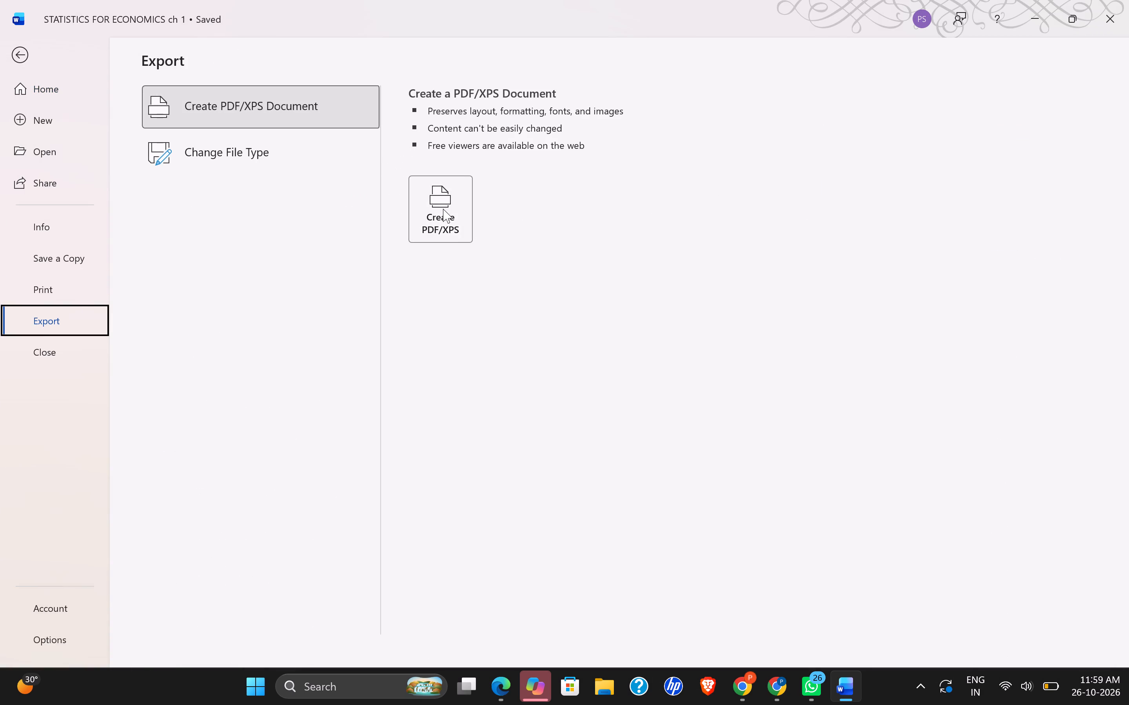
click(456, 227)
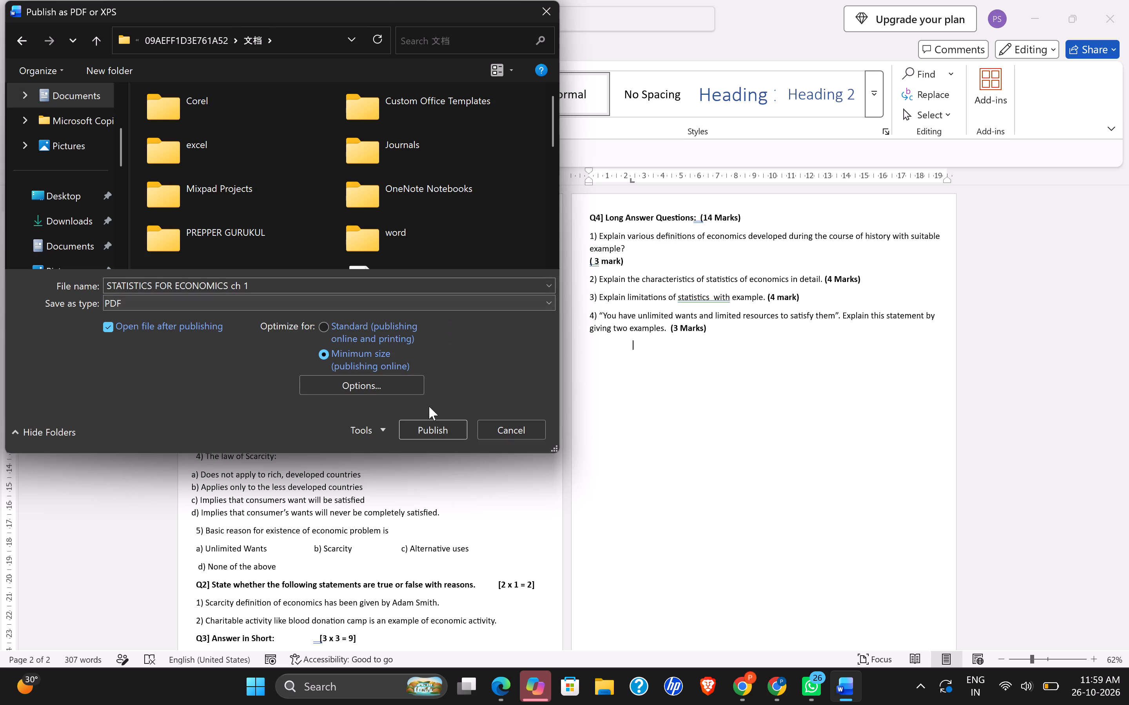
click(422, 432)
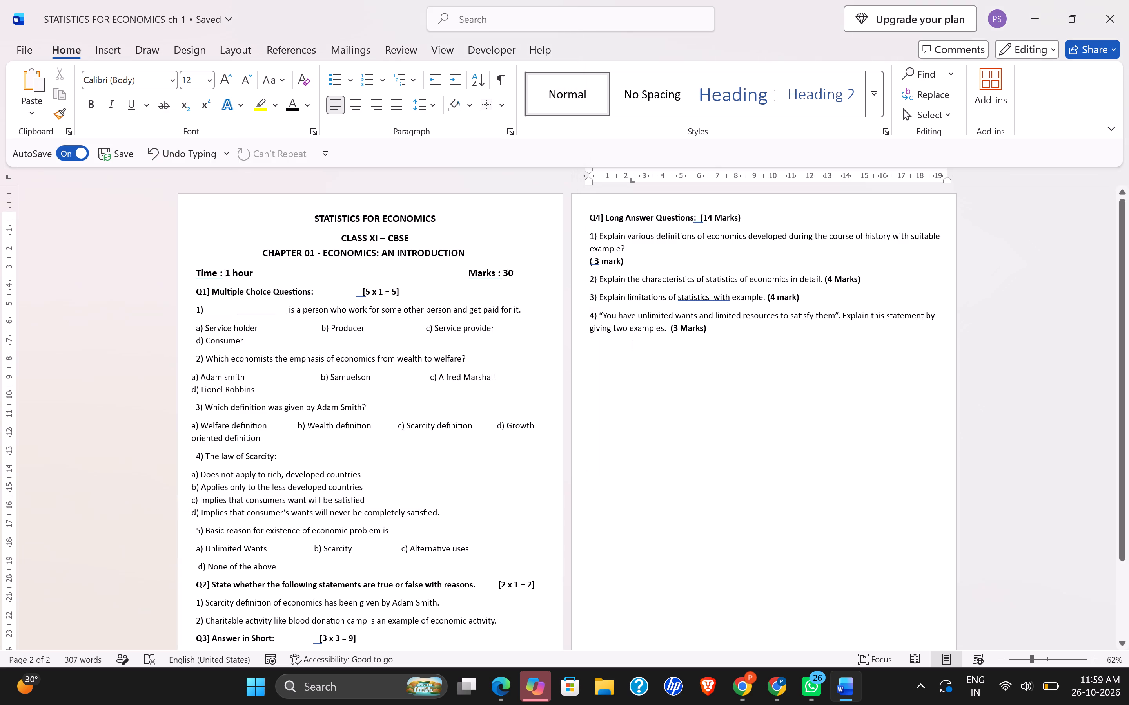
Clear the open windows, switch to File Explorer and go to the personal OneDrive's Documents folder to locate the exported PDF.
click(1039, 23)
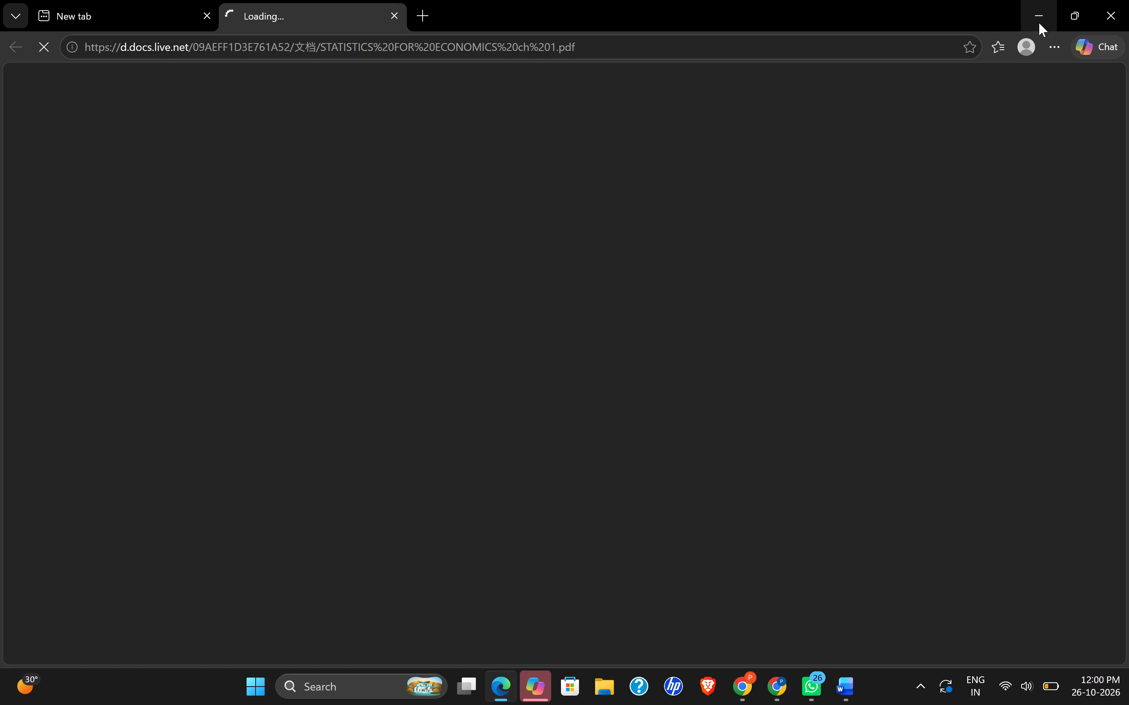
click(1039, 23)
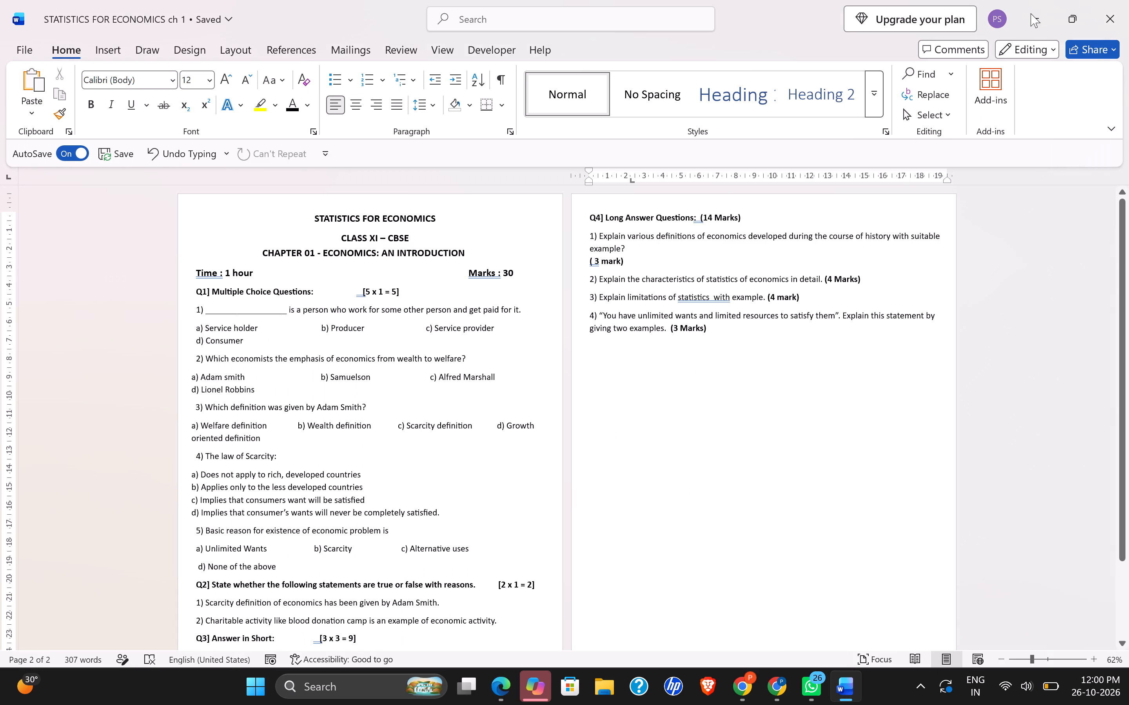
click(1033, 13)
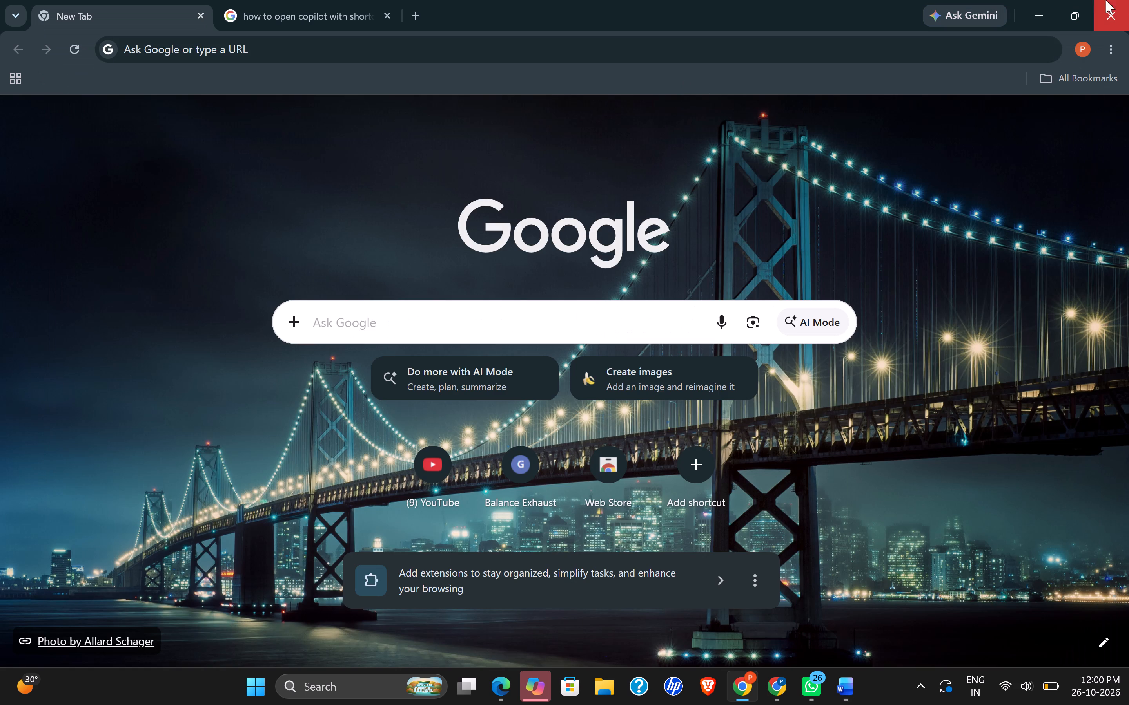
click(1055, 7)
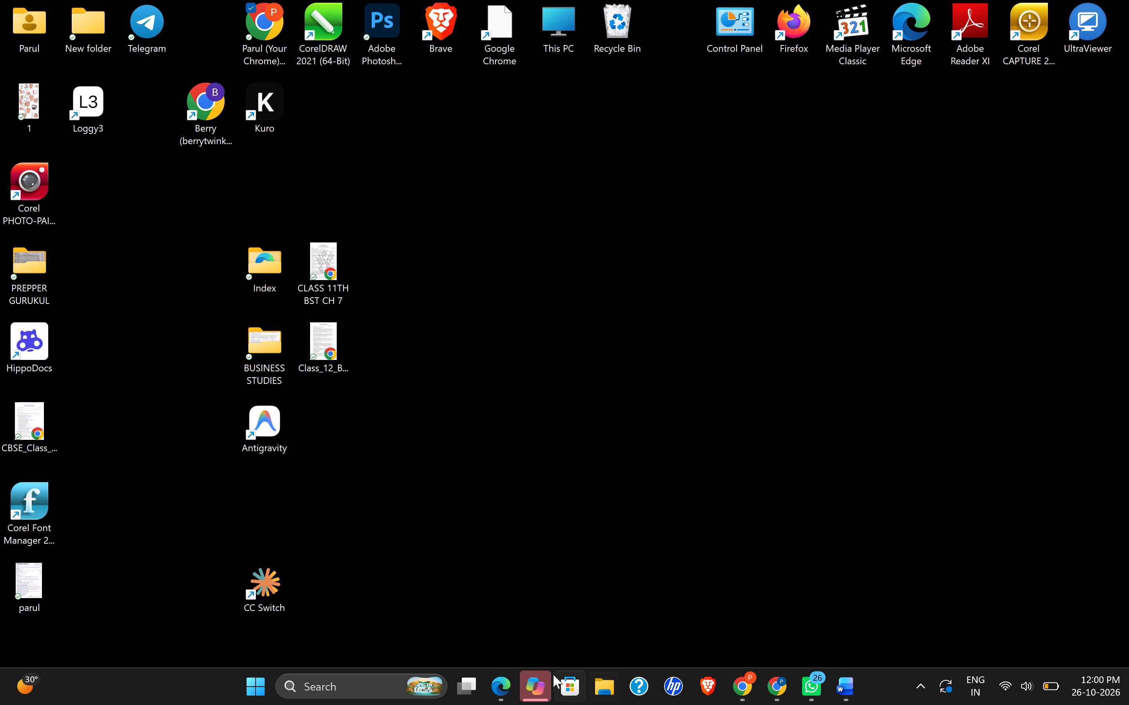
click(617, 692)
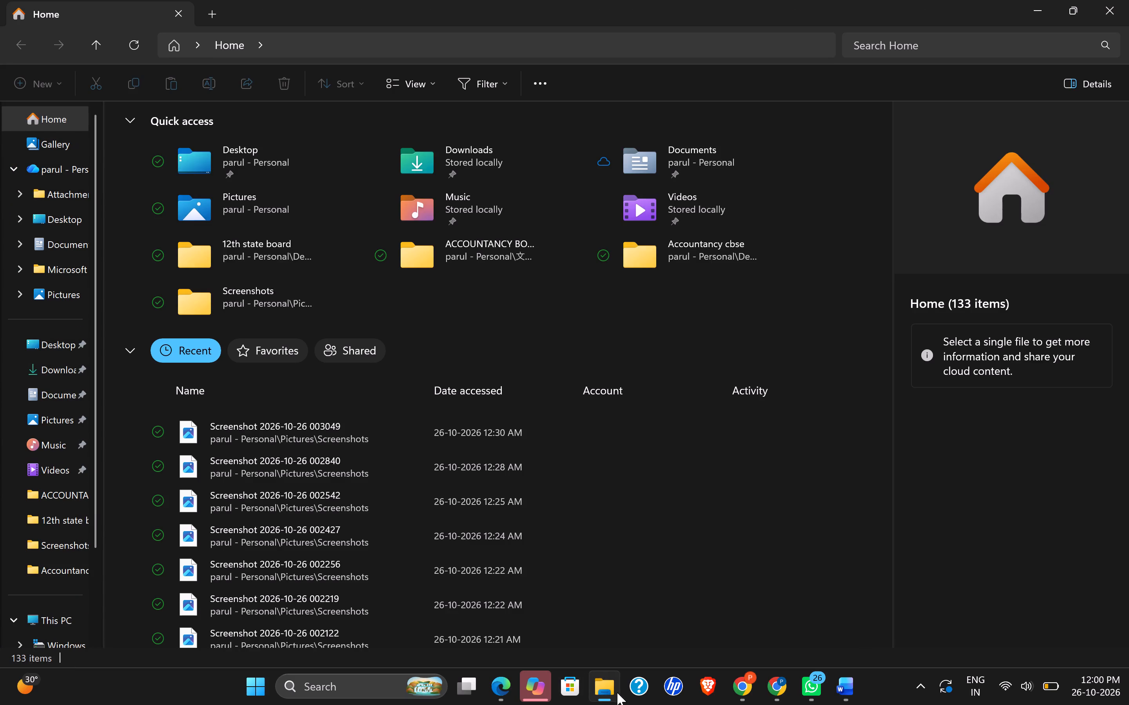
click(40, 168)
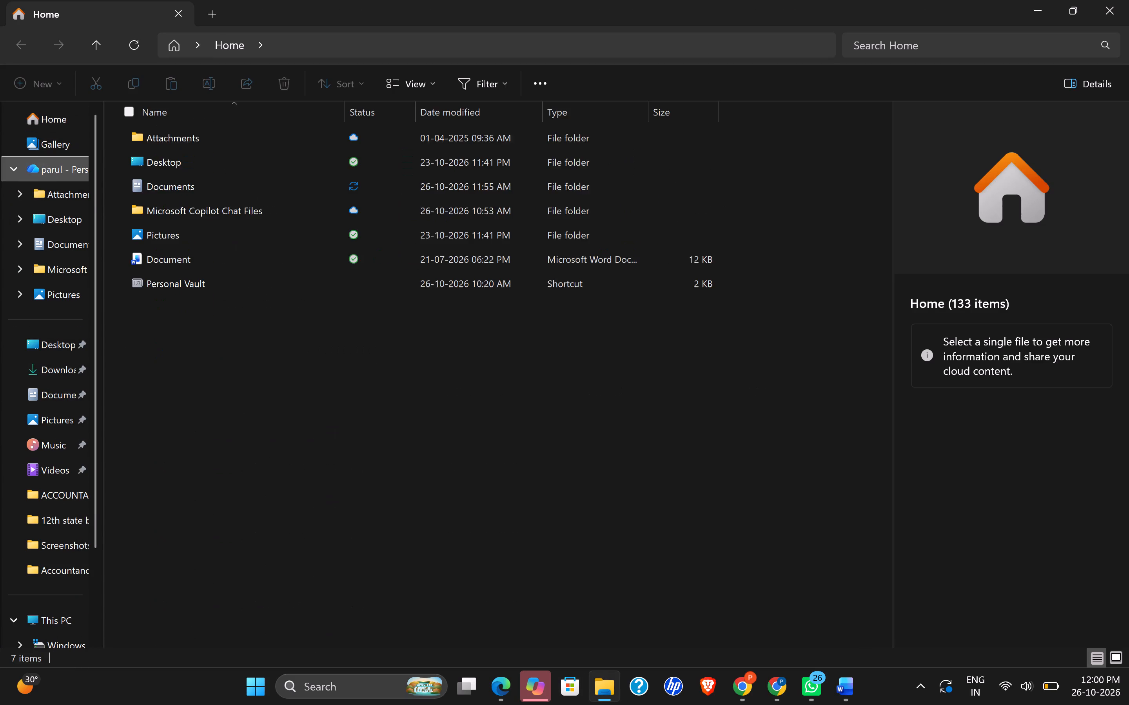
click(47, 197)
click(49, 223)
click(58, 251)
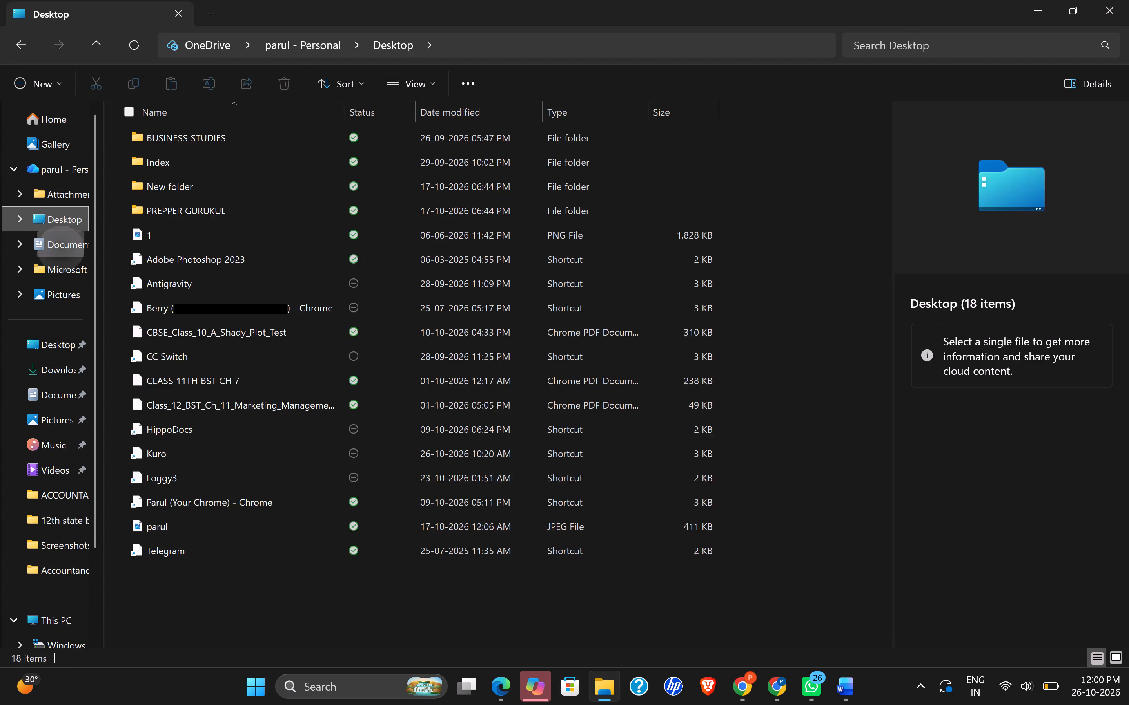
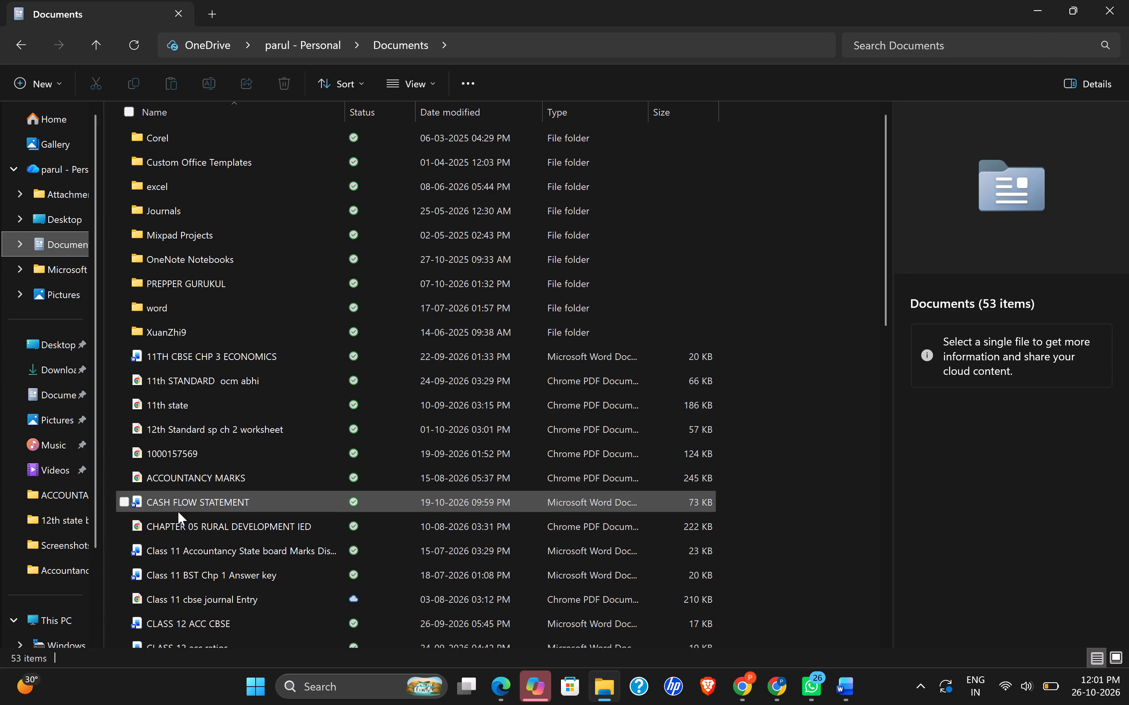
click(40, 123)
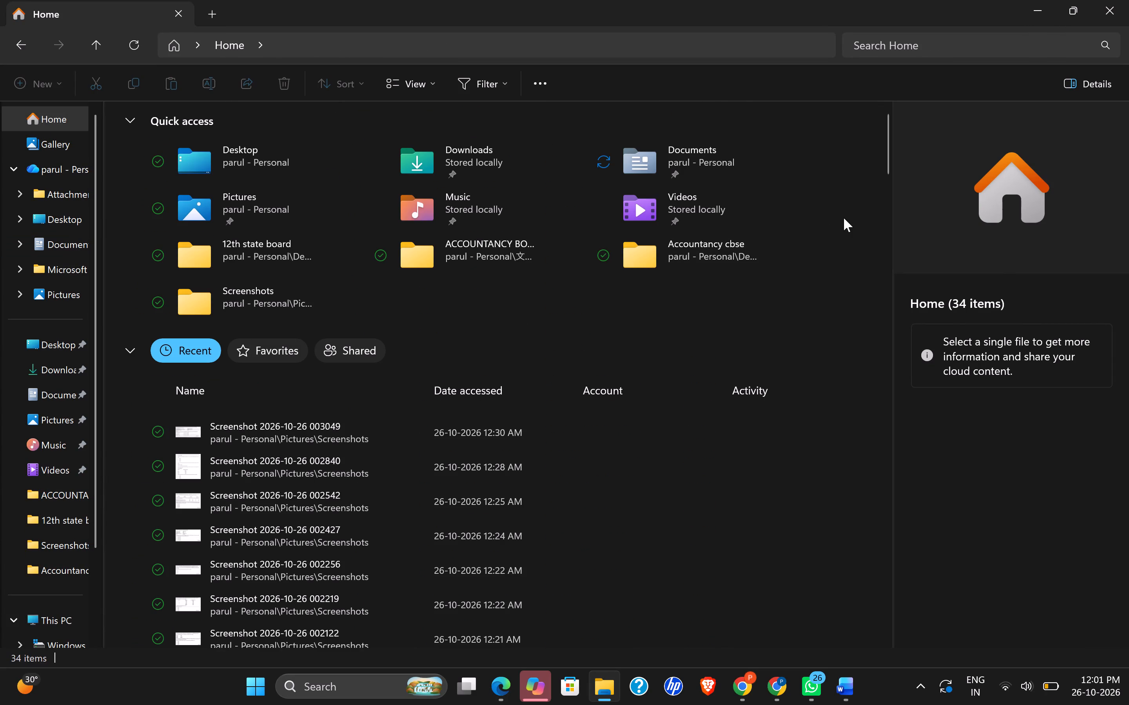
click(926, 45)
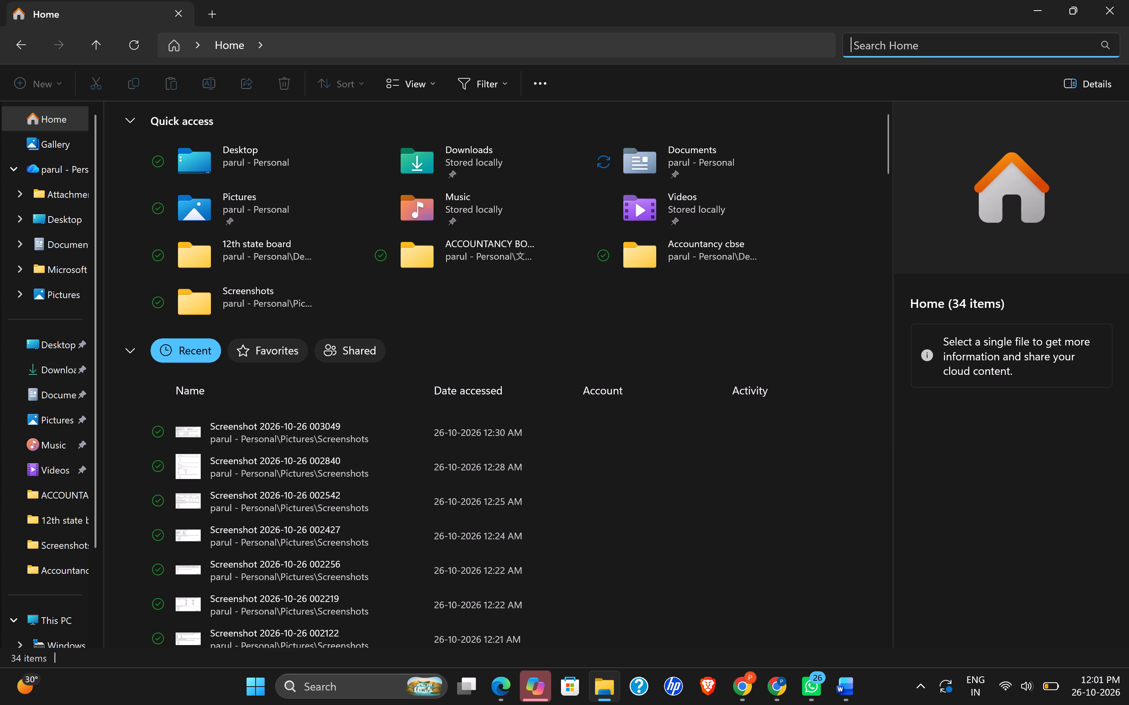
key(shift+s)
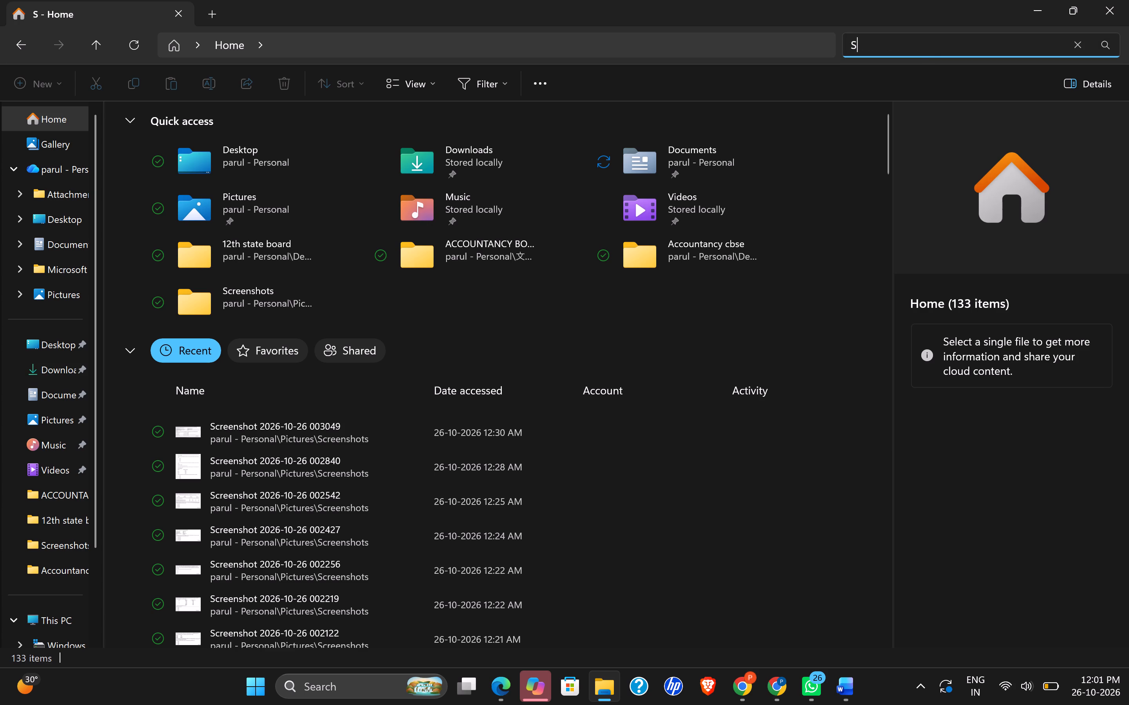
text(tat)
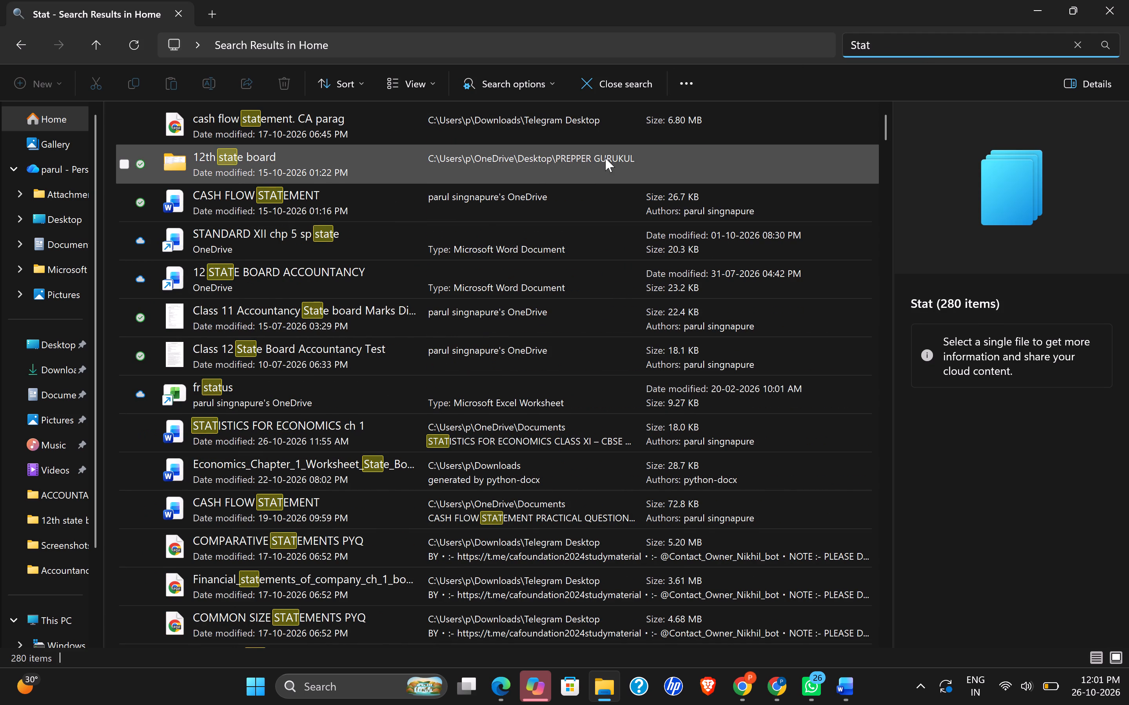
text(istics)
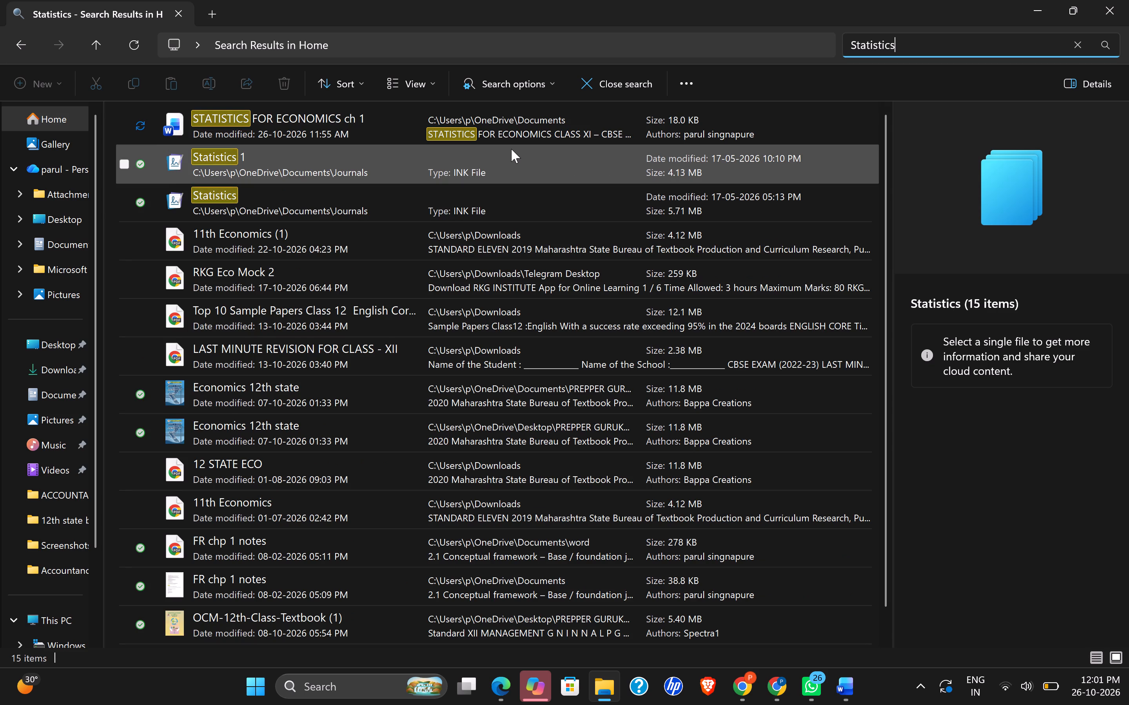
scroll(463, 295, down, 2)
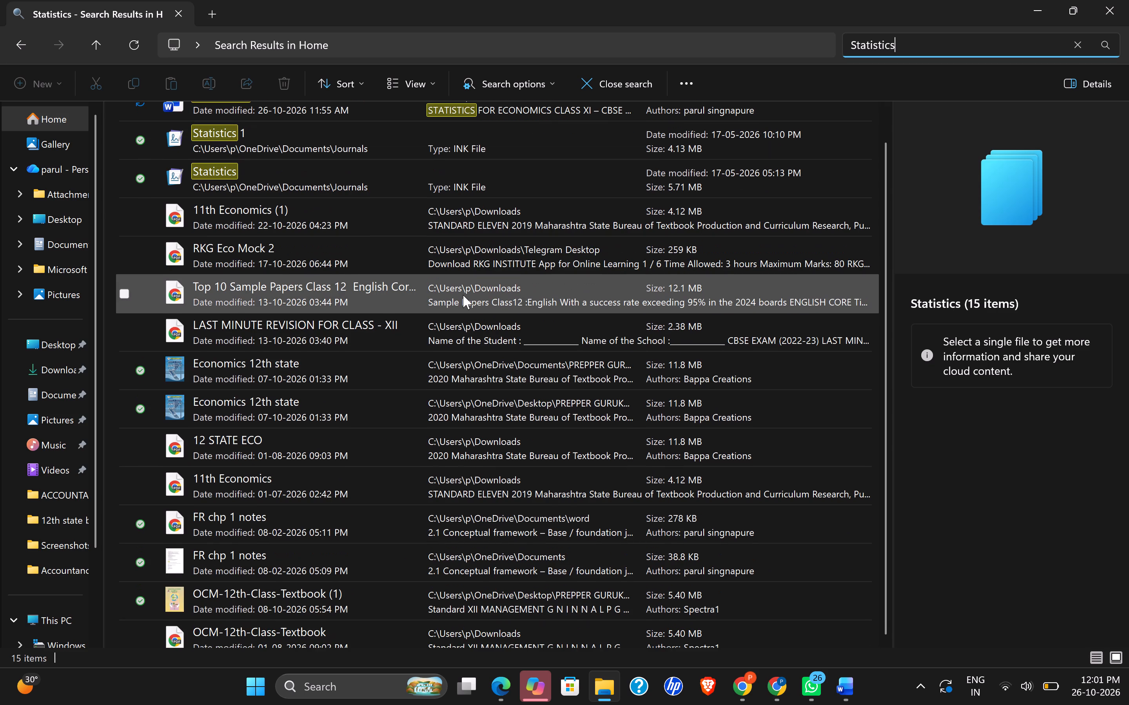
scroll(463, 295, down, 2)
scroll(463, 295, up, 8)
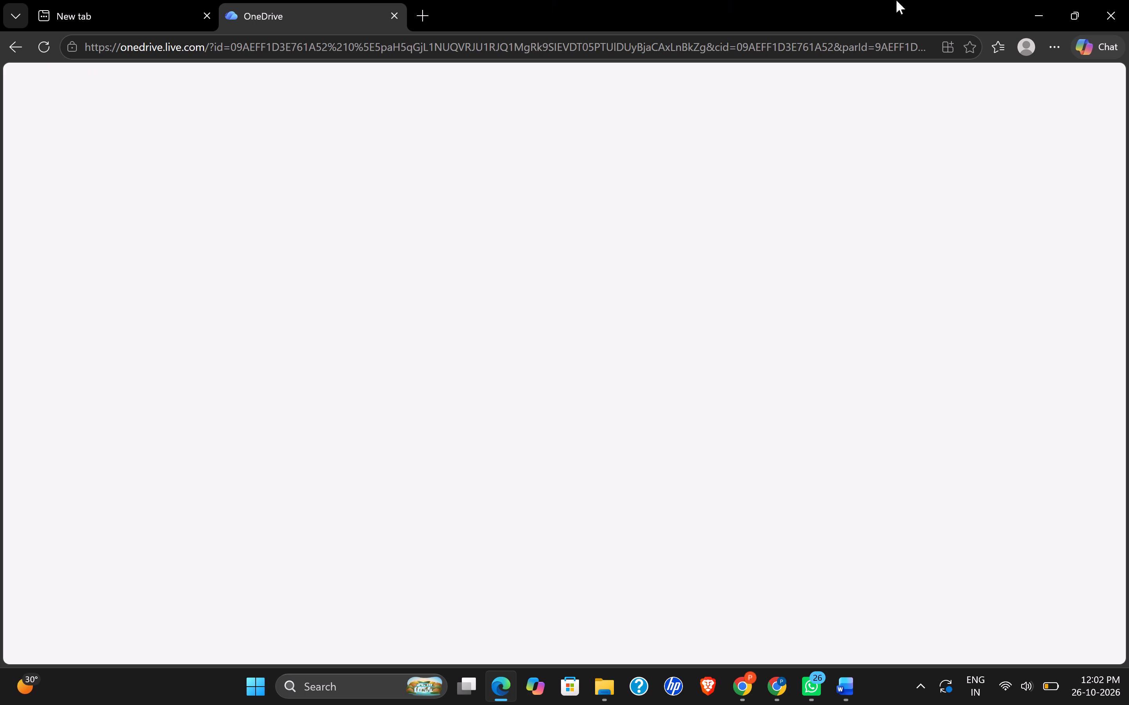
click(1030, 0)
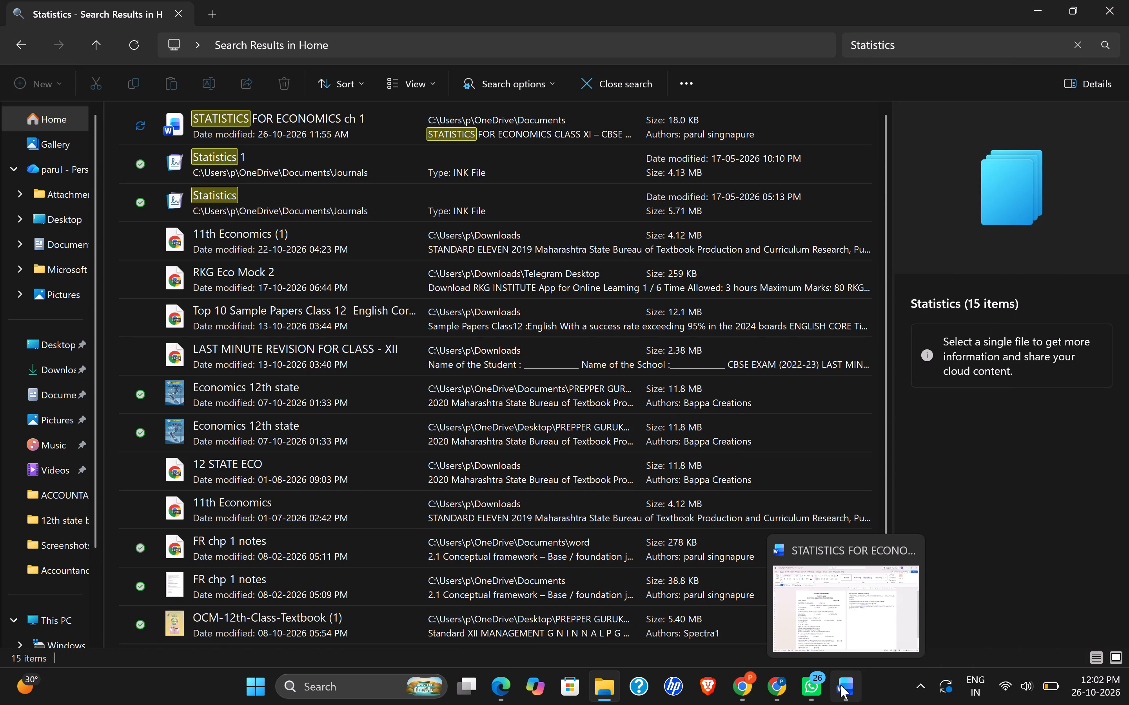
Switch to Word and open the PDF export options for the STATISTICS FOR ECONOMICS ch 1 document.
click(835, 618)
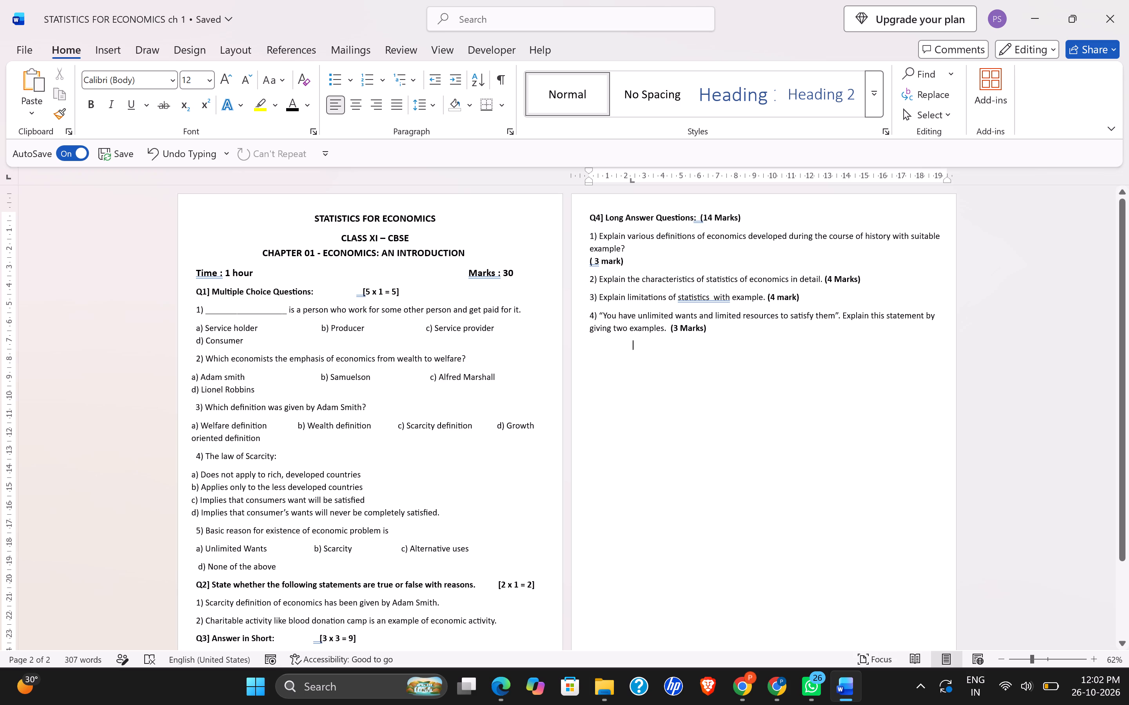
click(22, 43)
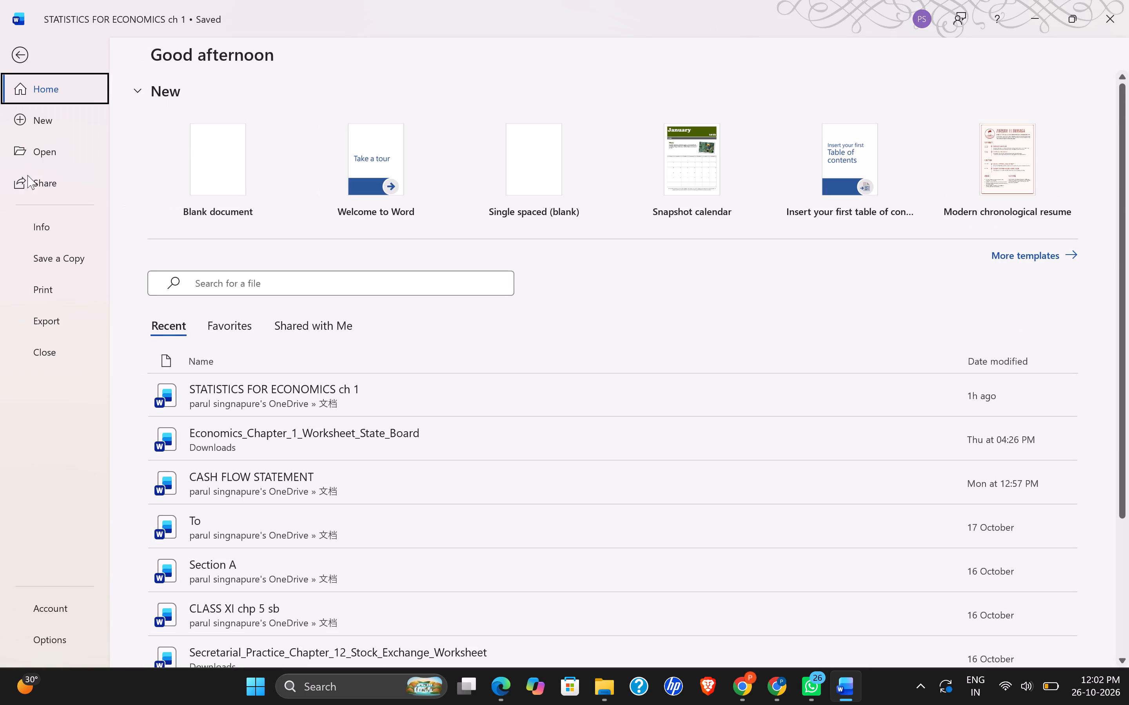
click(49, 331)
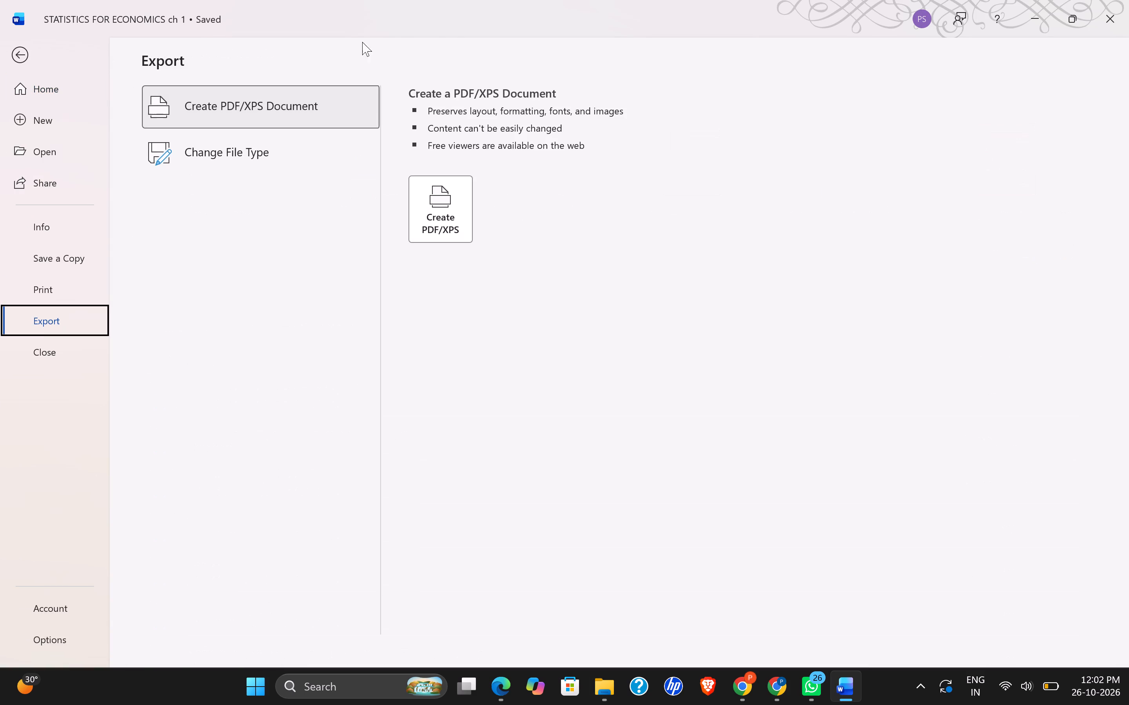
double_click(450, 203)
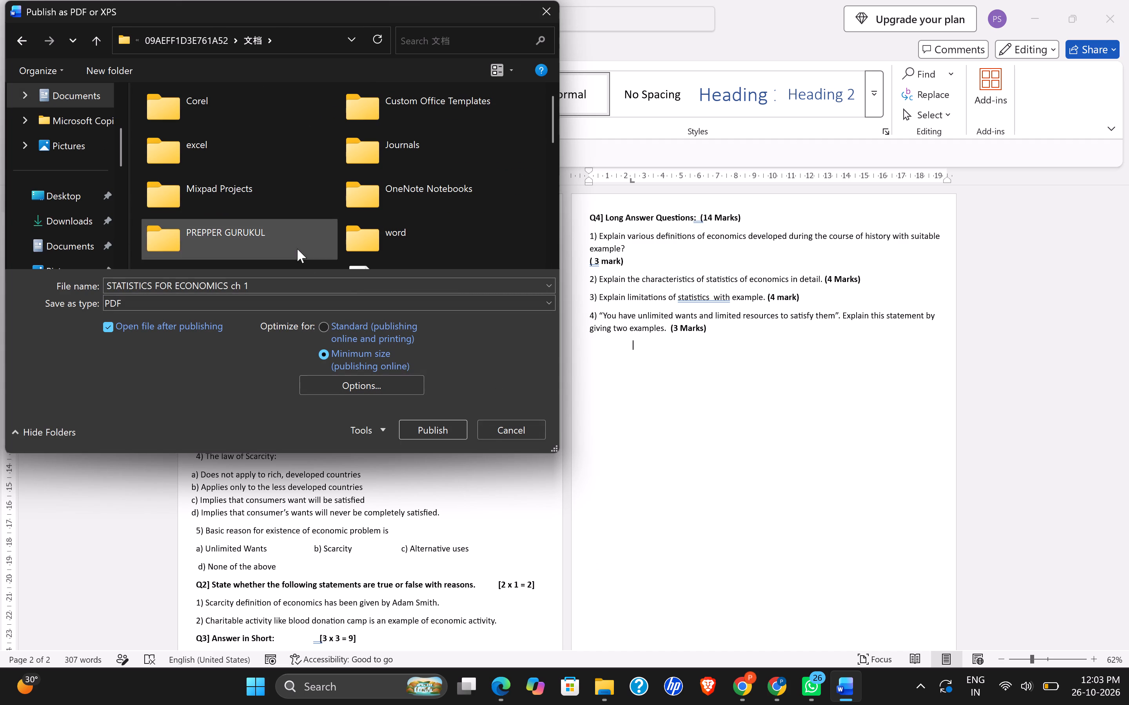
double_click(82, 224)
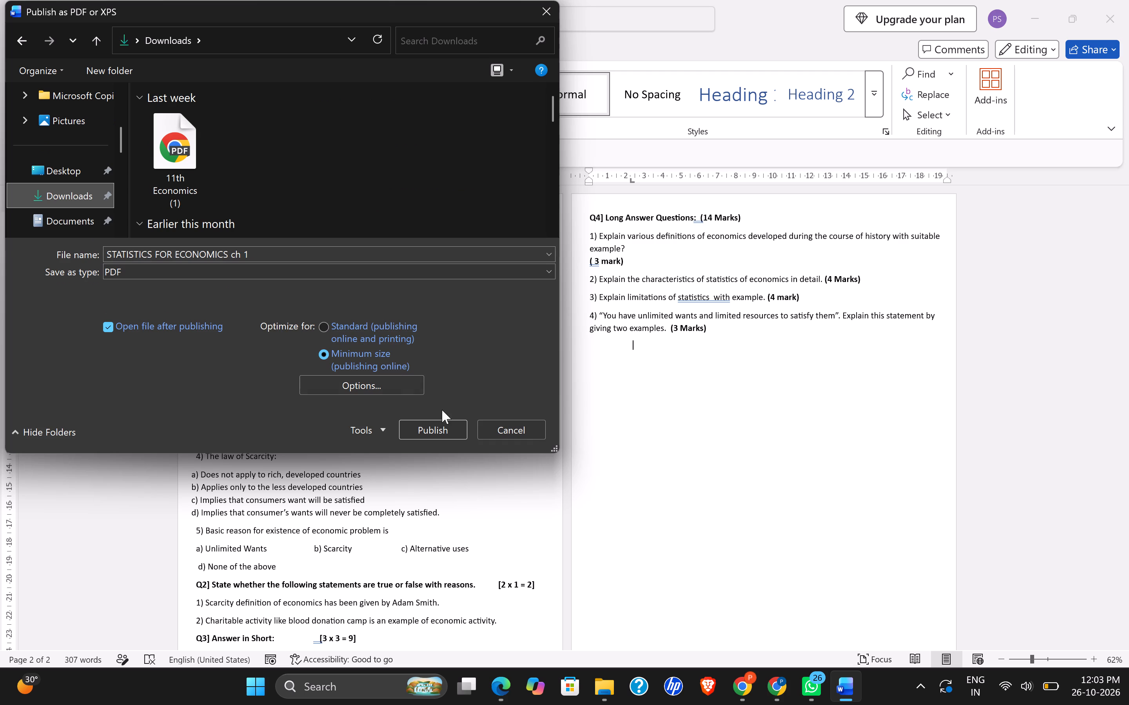